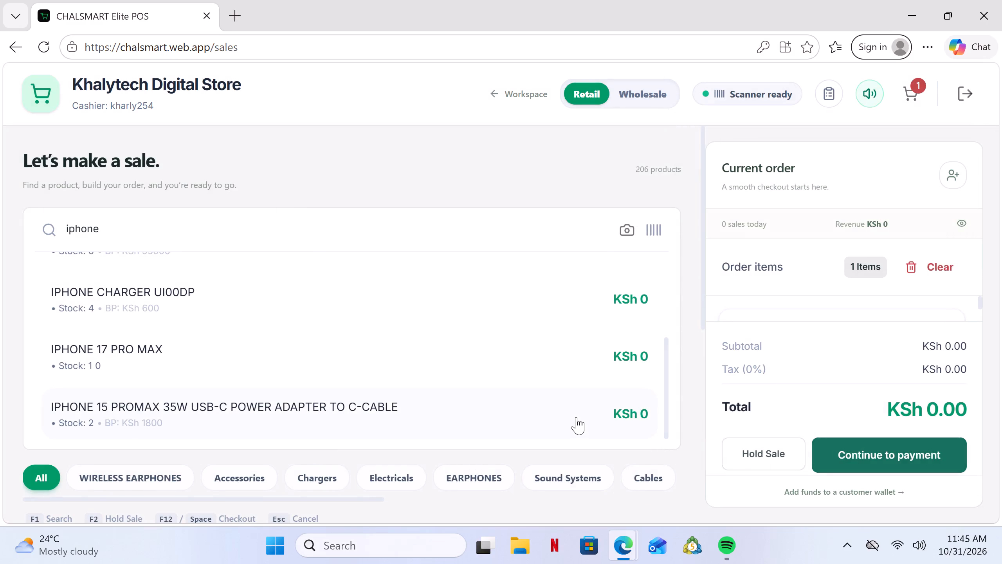
Review the order's payment form and the available payment methods, leaving without completing the sale.
{"action": "left_click", "coordinate": [883, 457]}
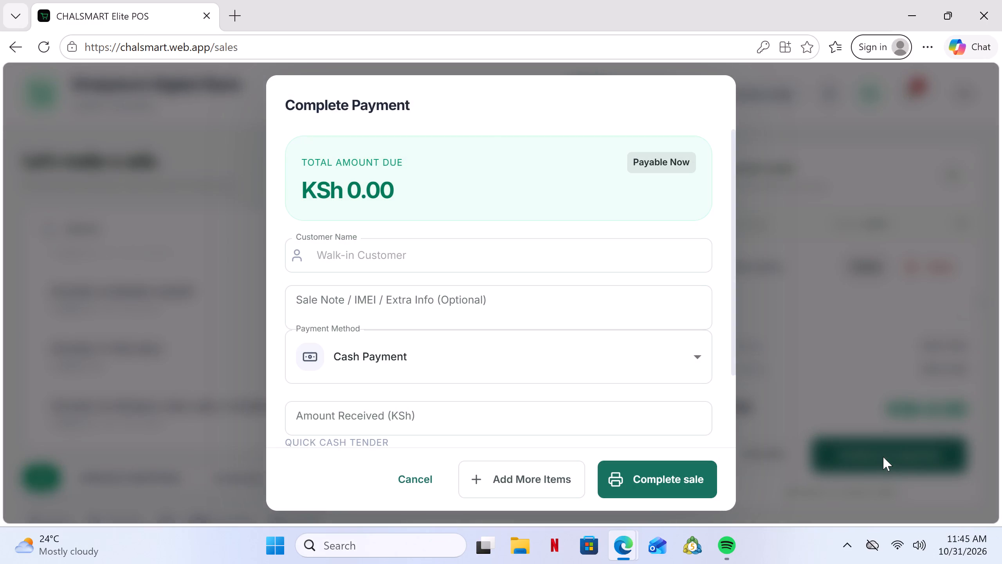
{"action": "scroll", "coordinate": [492, 269], "scroll_direction": "down", "scroll_amount": 2}
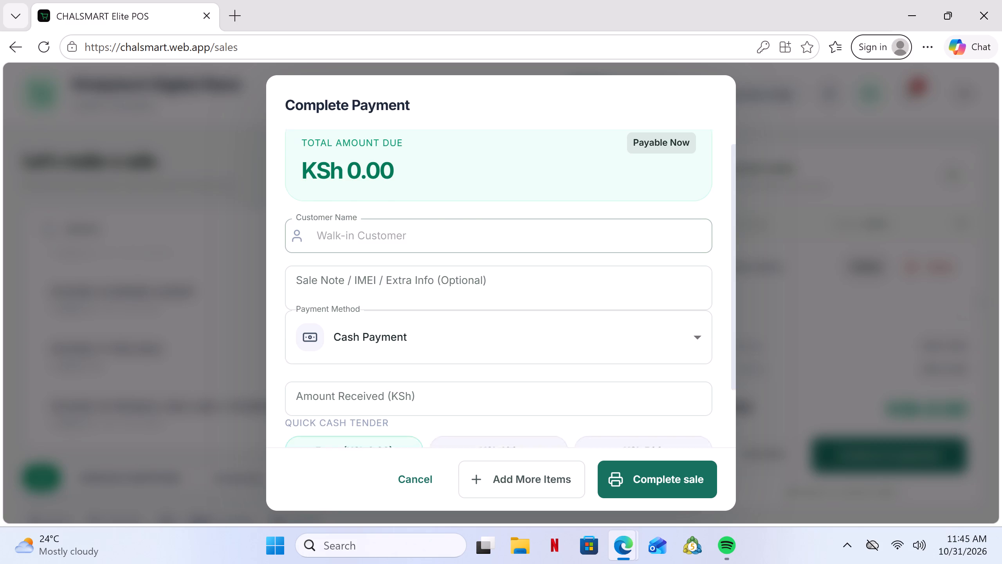
{"action": "left_click_drag", "start_coordinate": [481, 278], "coordinate": [495, 336]}
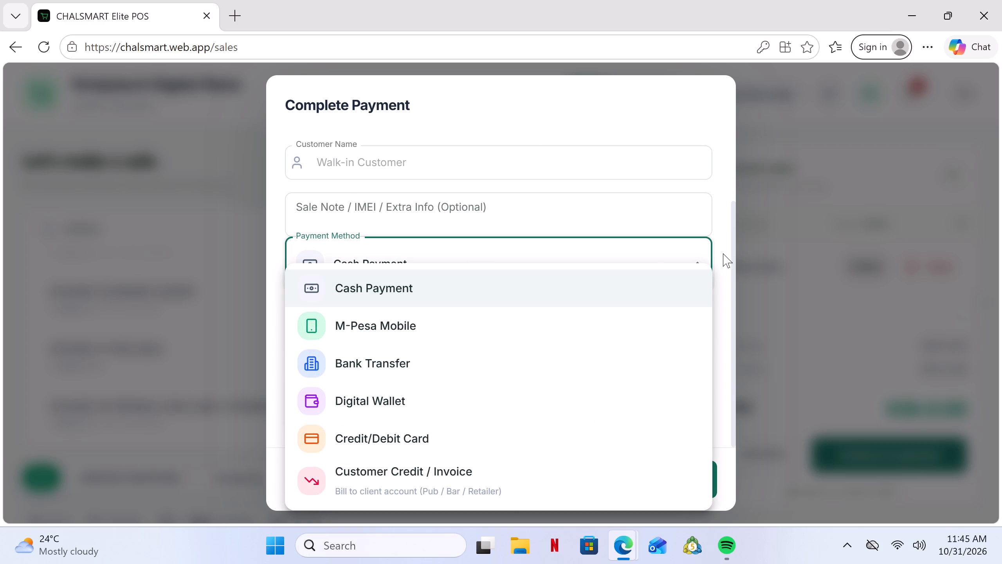
{"action": "left_click", "coordinate": [716, 230]}
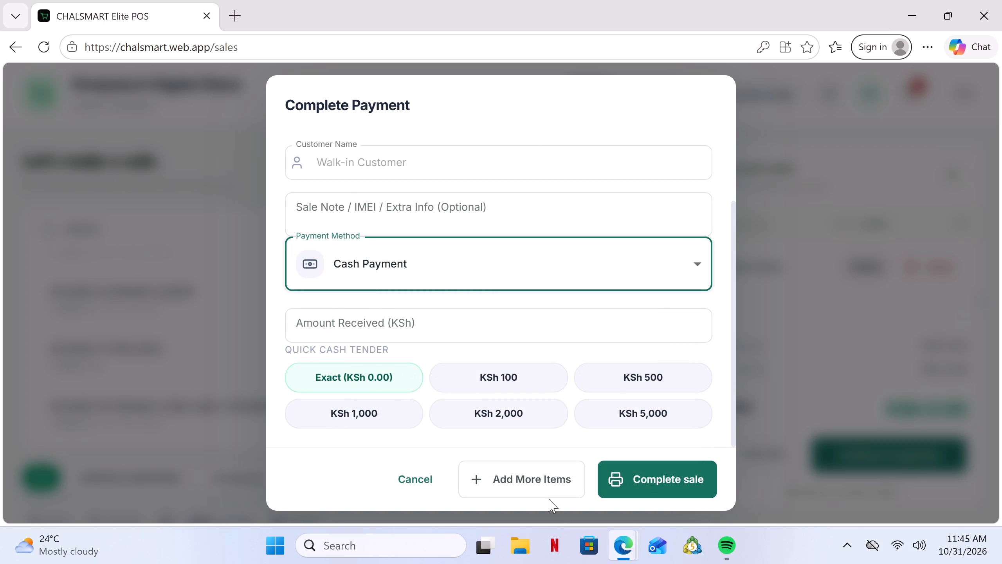
{"action": "left_click", "coordinate": [419, 476]}
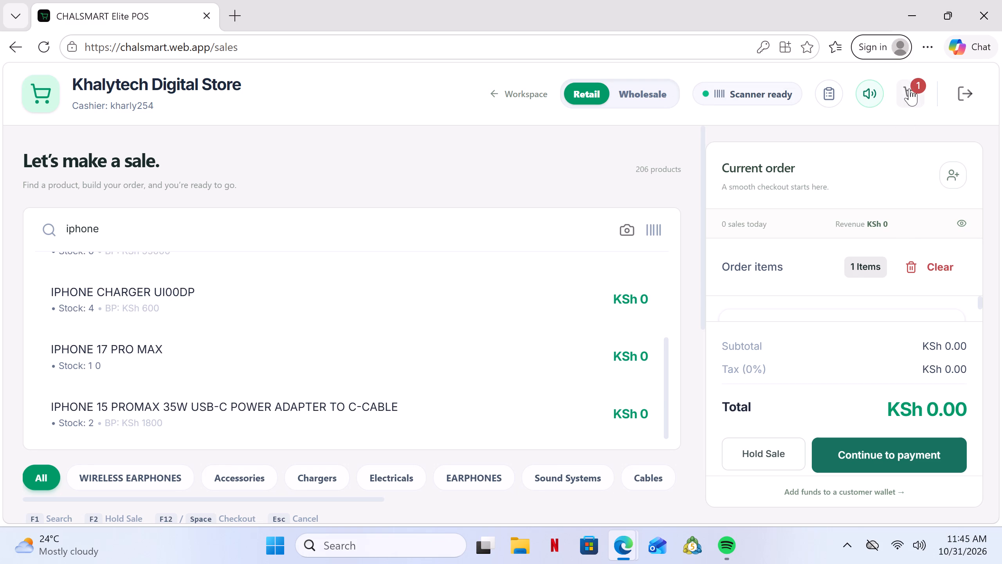
Clear all items from the current order in the cart and close the order view.
{"action": "left_click", "coordinate": [909, 89]}
{"action": "left_click", "coordinate": [909, 87]}
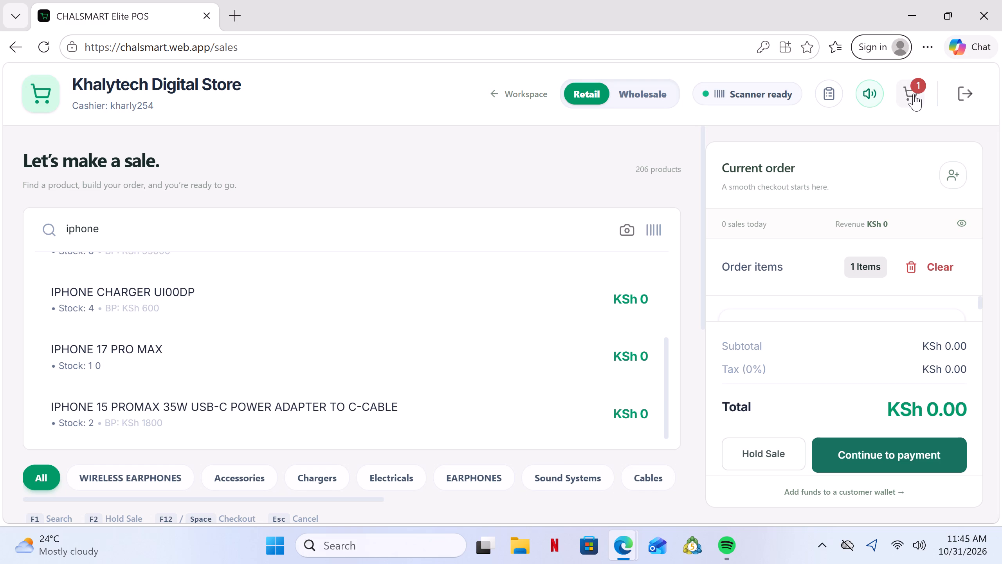
{"action": "left_click", "coordinate": [914, 94]}
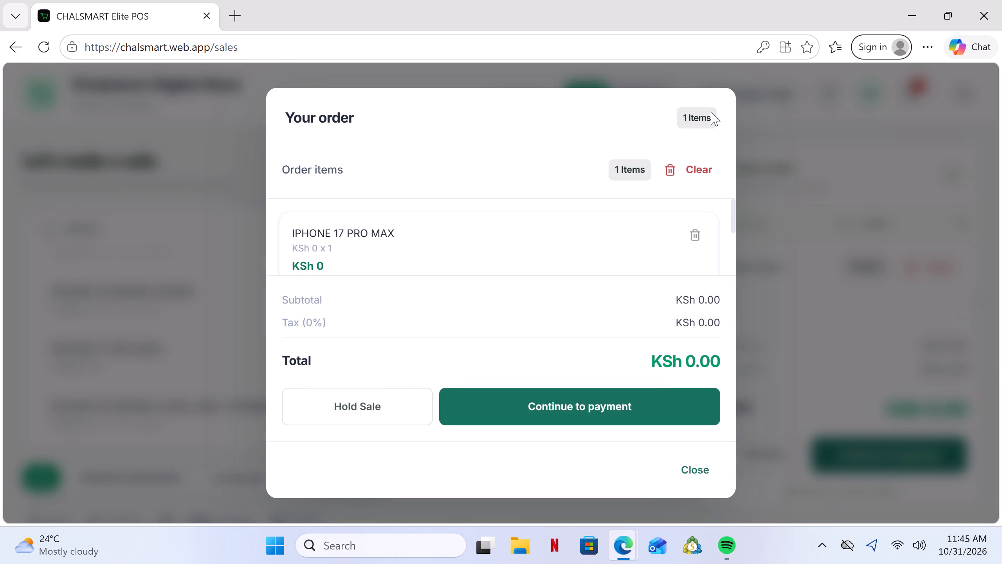
{"action": "left_click", "coordinate": [697, 166]}
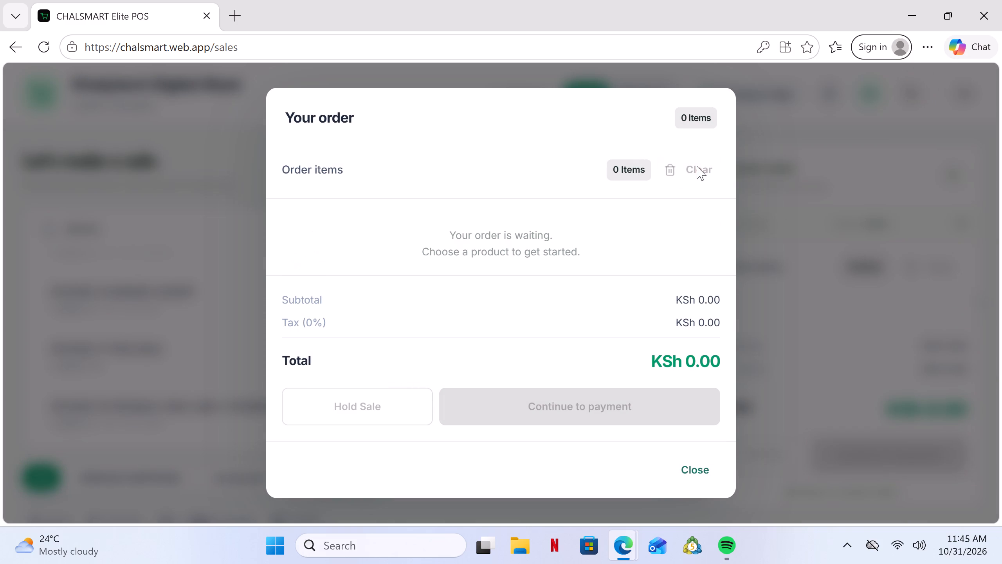
{"action": "left_click", "coordinate": [699, 477]}
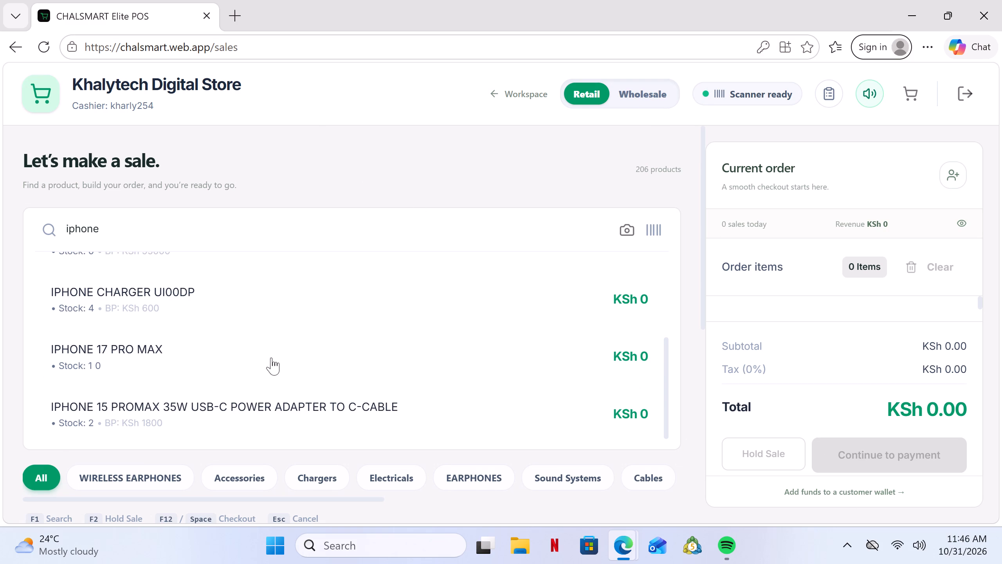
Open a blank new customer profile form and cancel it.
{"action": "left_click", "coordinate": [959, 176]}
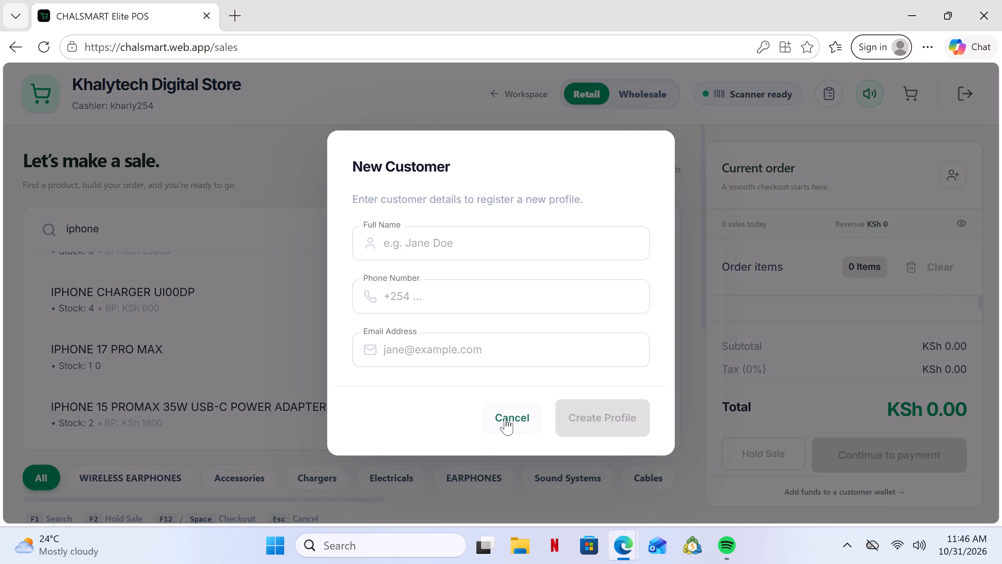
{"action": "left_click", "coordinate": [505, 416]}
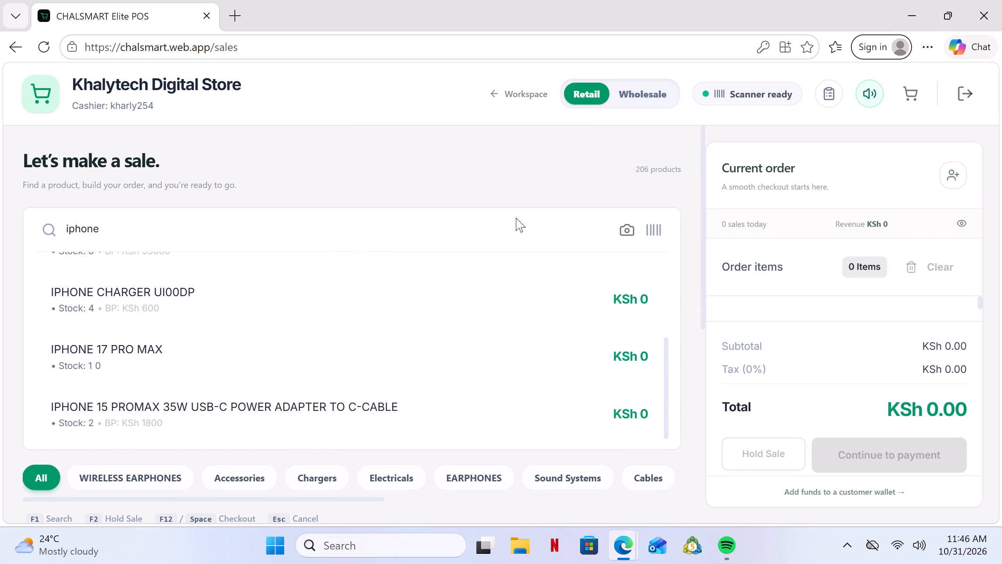
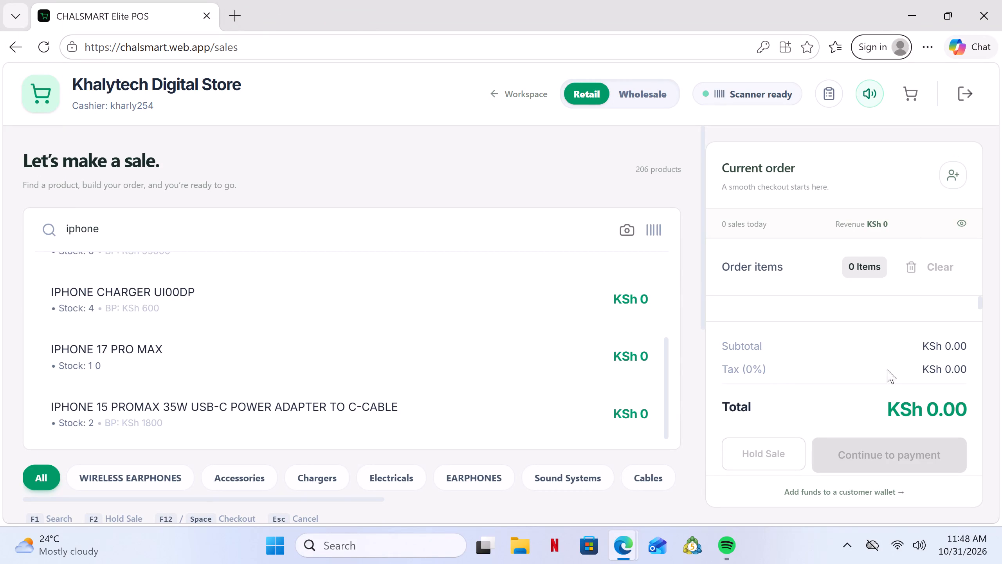
Add the IPHONE 17 PRO MAX to the current order.
{"action": "left_click", "coordinate": [203, 359]}
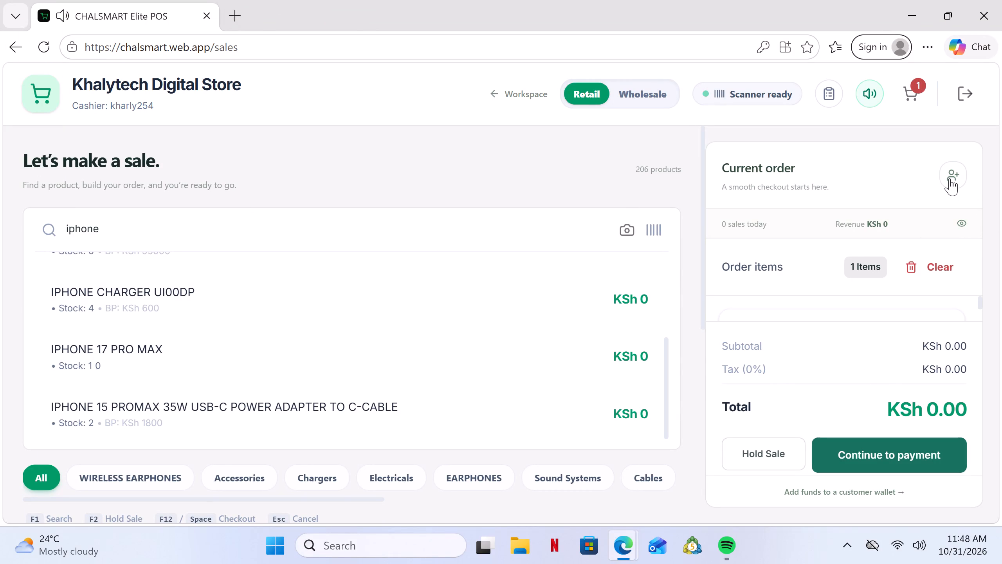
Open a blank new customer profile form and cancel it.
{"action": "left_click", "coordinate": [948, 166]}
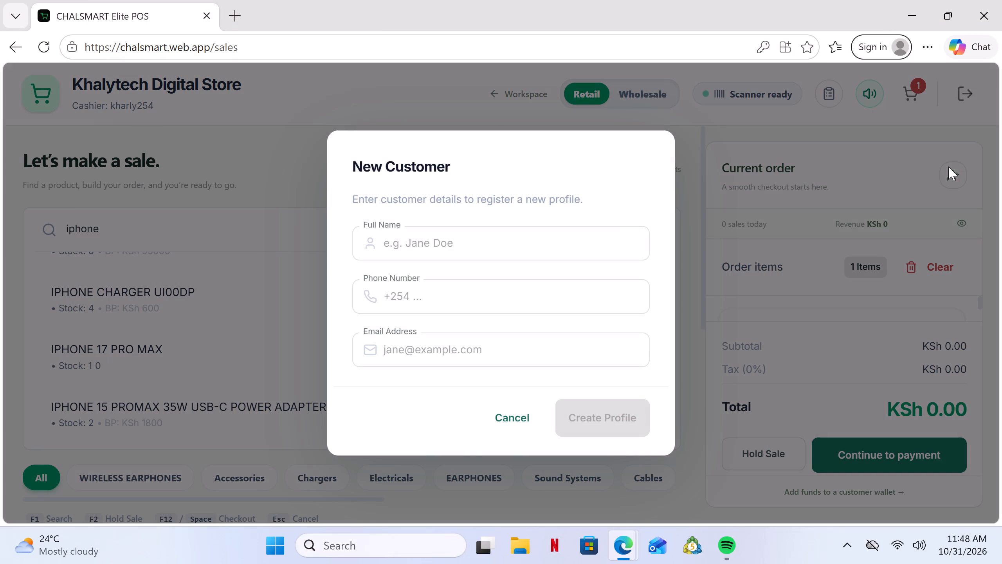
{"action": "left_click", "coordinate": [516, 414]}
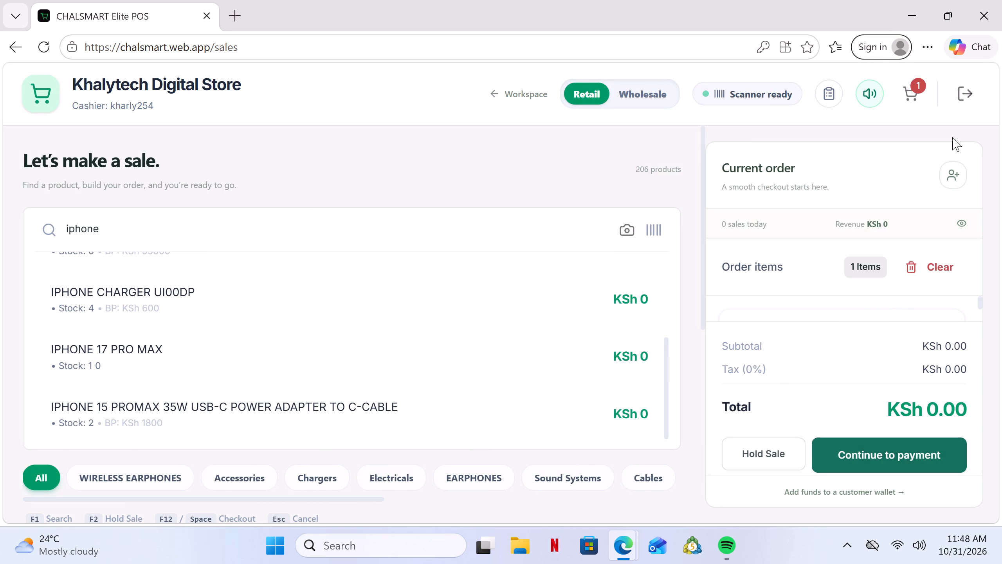
Examine the cart's order view, including the IPHONE 17 PRO MAX line, its quantity and notes fields, and the order totals.
{"action": "left_click", "coordinate": [919, 93]}
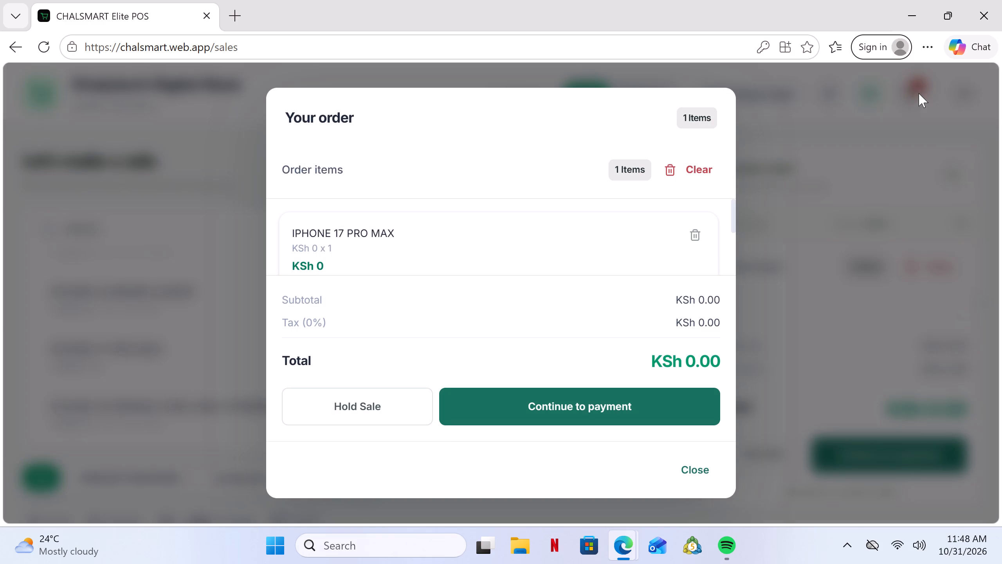
{"action": "scroll", "coordinate": [522, 275], "scroll_direction": "down", "scroll_amount": 2}
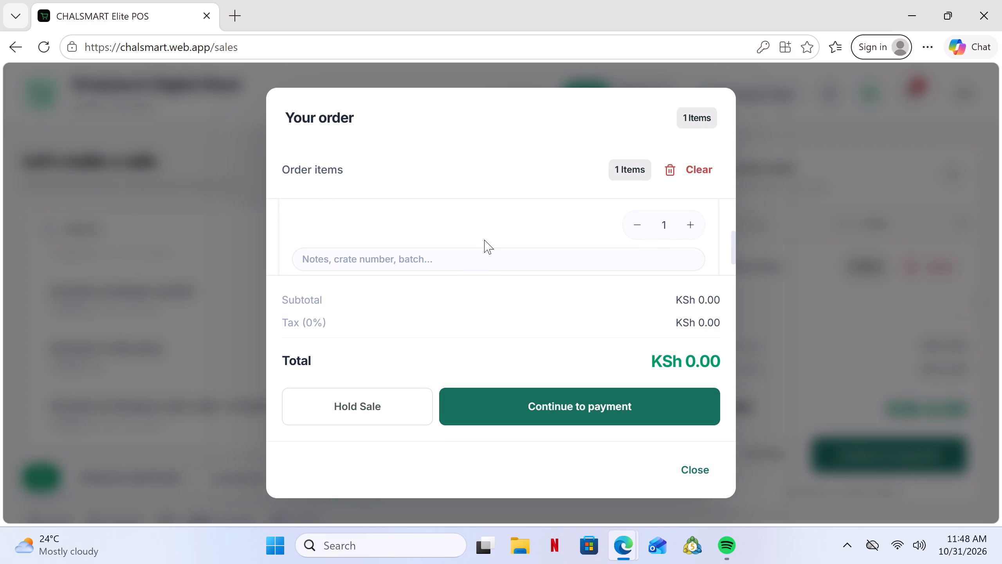
{"action": "scroll", "coordinate": [484, 240], "scroll_direction": "up", "scroll_amount": 2}
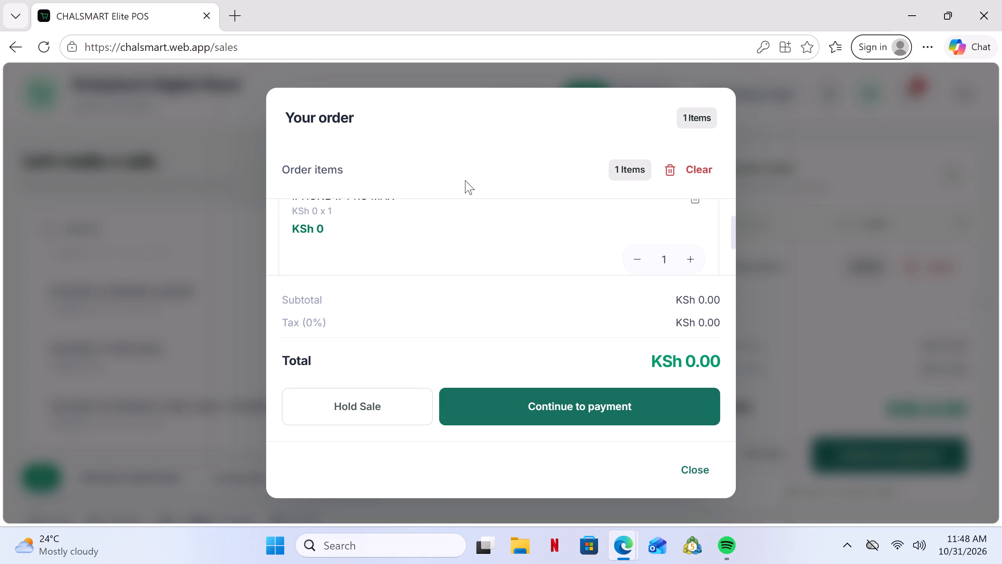
{"action": "scroll", "coordinate": [499, 237], "scroll_direction": "up", "scroll_amount": 2}
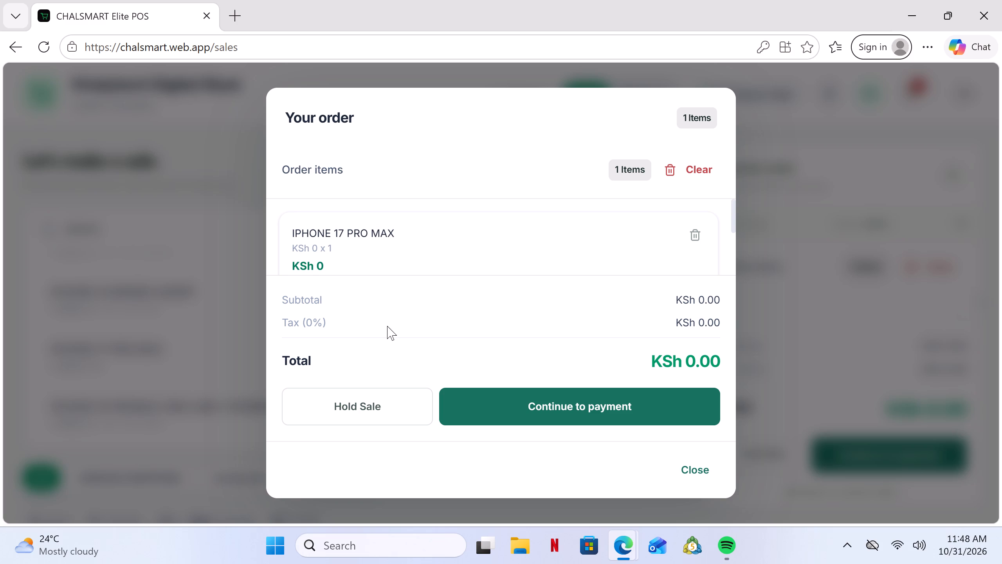
{"action": "left_click", "coordinate": [387, 326]}
{"action": "left_click", "coordinate": [717, 315]}
Continue the order to payment and assign the existing registered customer found by searching the customer names for "re".
{"action": "left_click", "coordinate": [582, 413]}
{"action": "scroll", "coordinate": [394, 251], "scroll_direction": "up", "scroll_amount": 1}
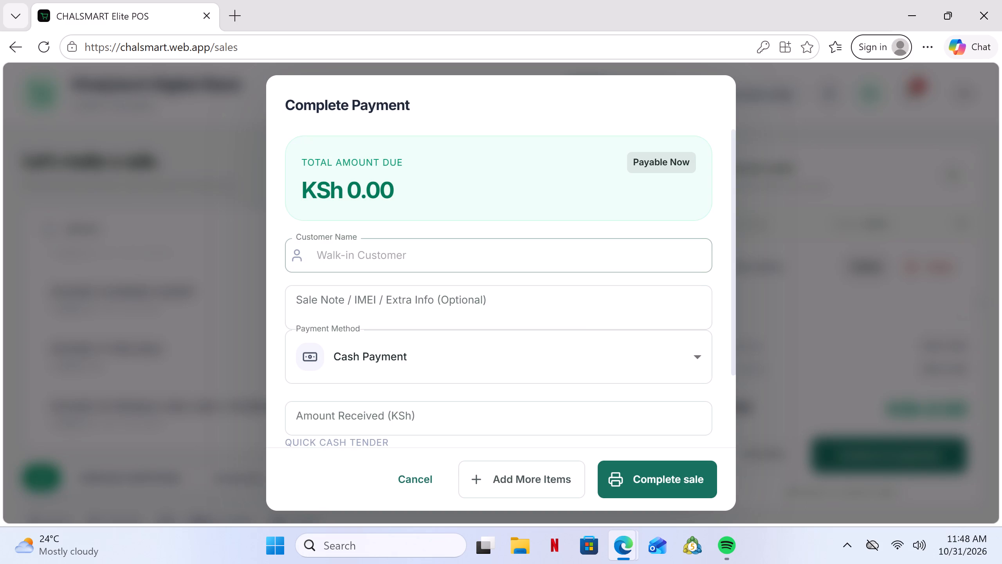
{"action": "scroll", "coordinate": [394, 251], "scroll_direction": "up", "scroll_amount": 1}
{"action": "scroll", "coordinate": [394, 251], "scroll_direction": "down", "scroll_amount": 1}
{"action": "left_click", "coordinate": [380, 254]}
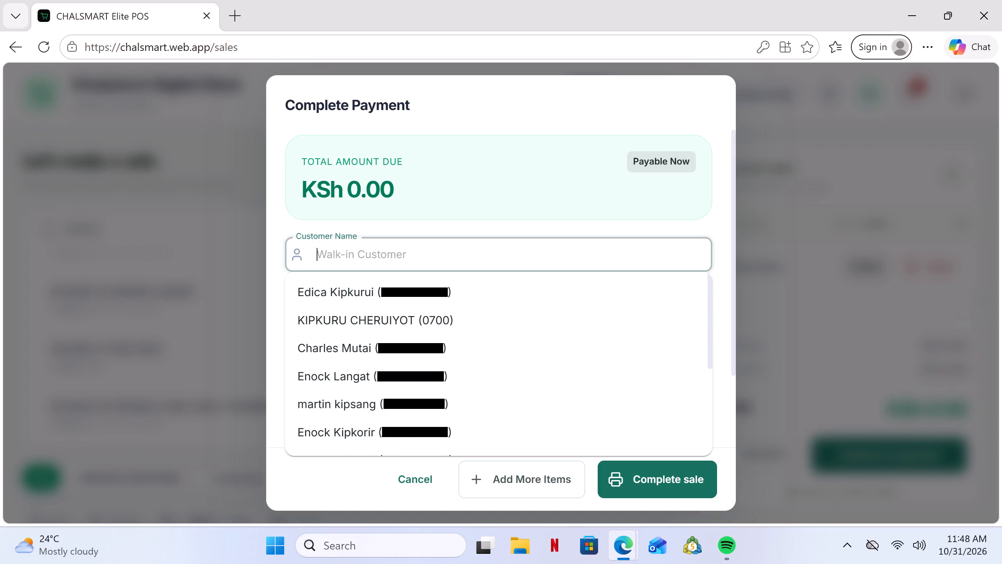
{"action": "type", "text": "re"}
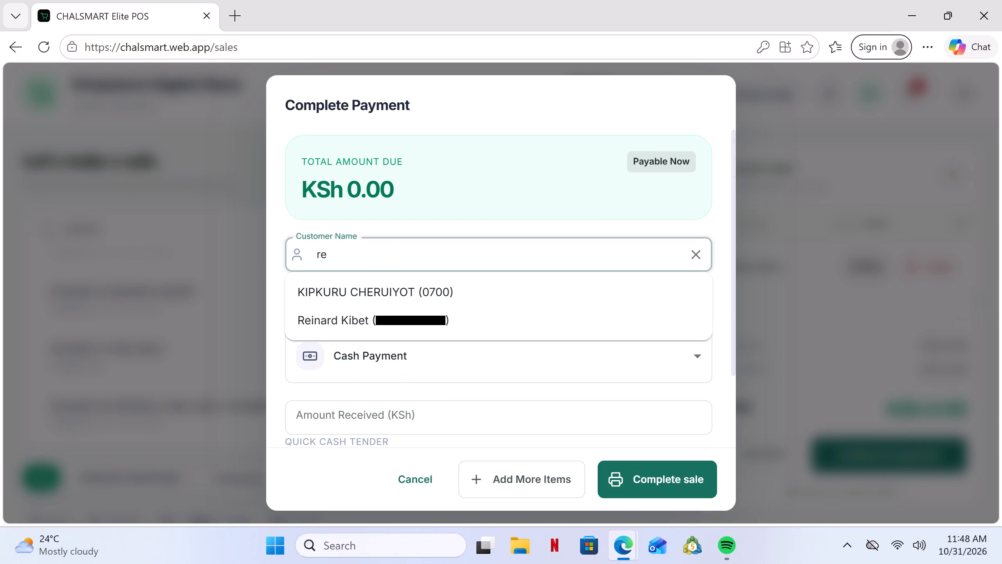
{"action": "left_click", "coordinate": [380, 326]}
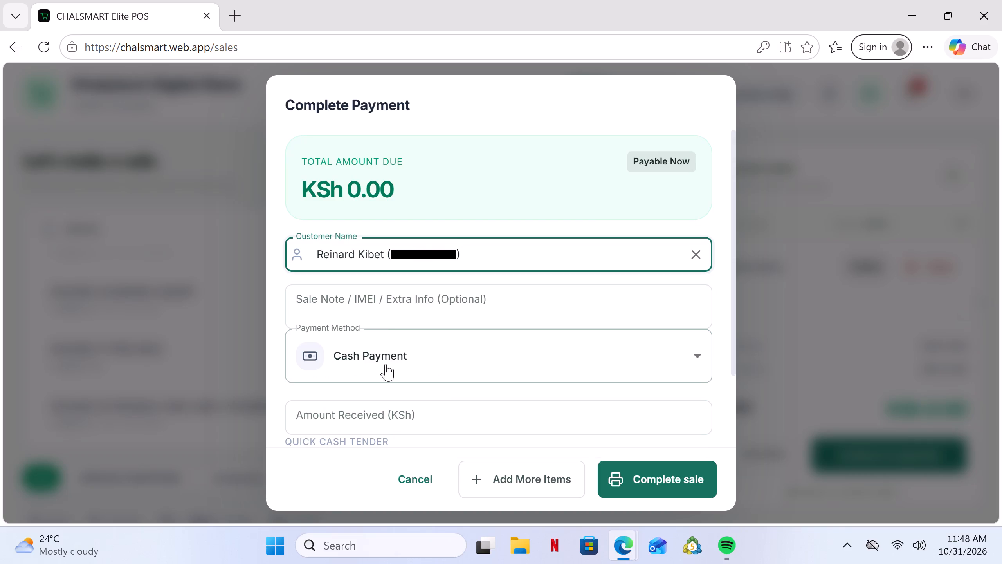
Set the order's payment method to Bank Transfer.
{"action": "scroll", "coordinate": [395, 329], "scroll_direction": "down", "scroll_amount": 1}
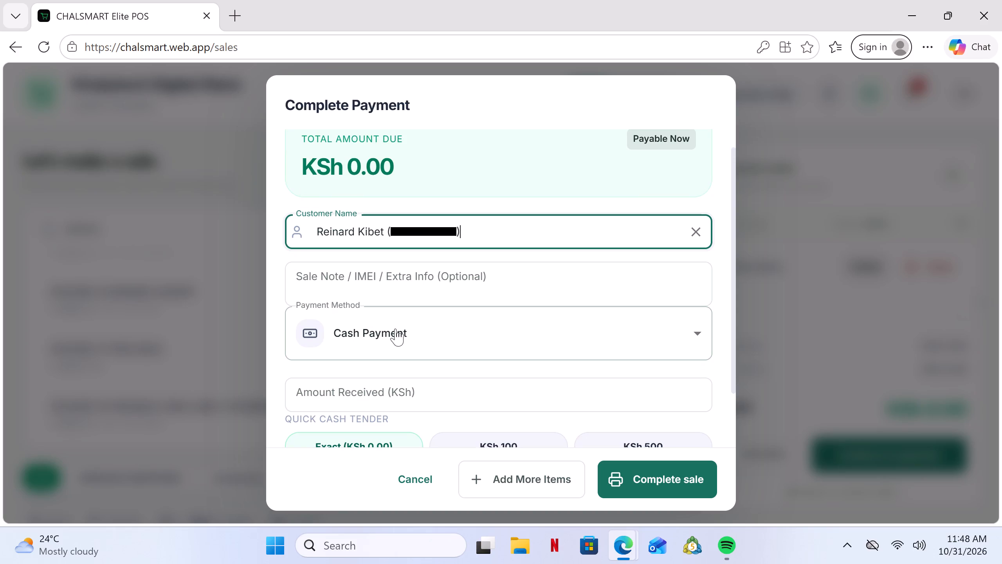
{"action": "left_click", "coordinate": [395, 329]}
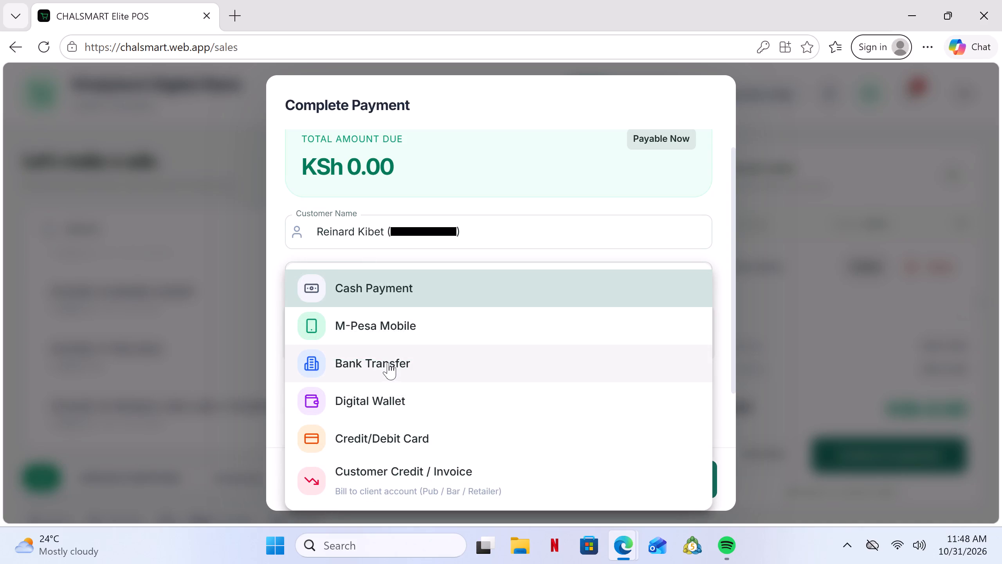
{"action": "left_click", "coordinate": [388, 362]}
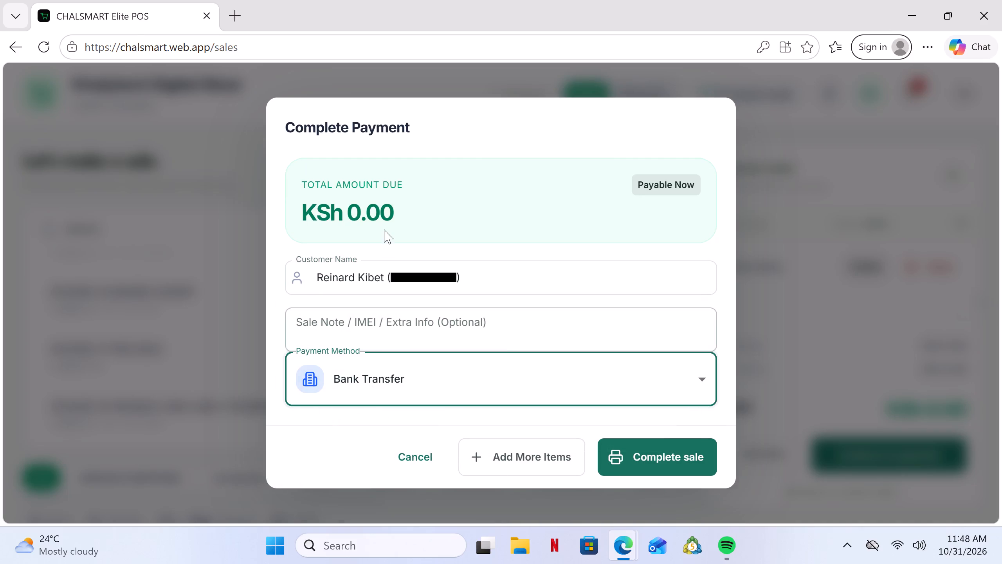
Begin the optional sale note with the phone's colour, "Orange,".
{"action": "left_click", "coordinate": [383, 322]}
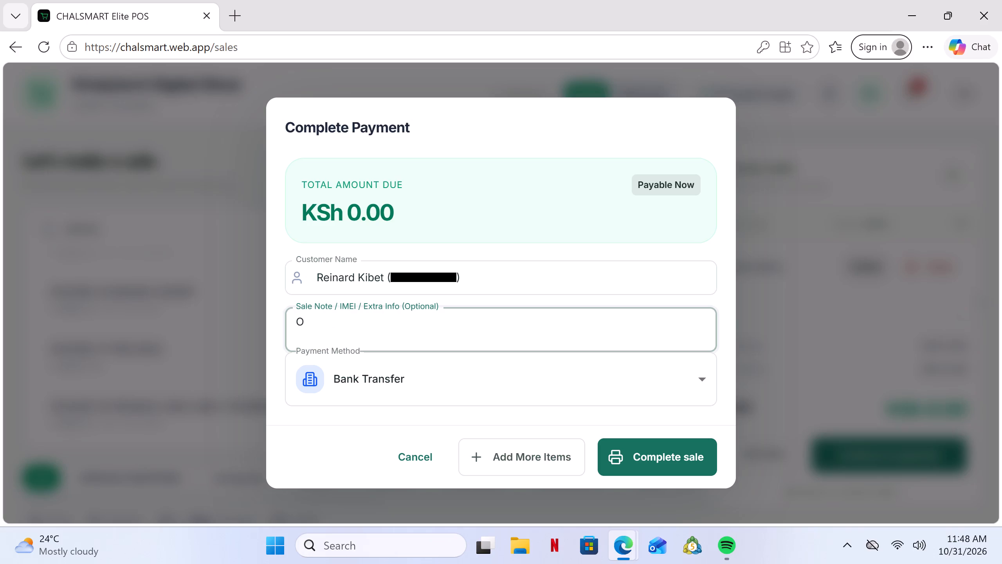
{"action": "type", "text": "range"}
{"action": "key", "text": "space"}
{"action": "key", "text": "BackSpace"}
{"action": "type", "text": ","}
{"action": "key", "text": "space"}
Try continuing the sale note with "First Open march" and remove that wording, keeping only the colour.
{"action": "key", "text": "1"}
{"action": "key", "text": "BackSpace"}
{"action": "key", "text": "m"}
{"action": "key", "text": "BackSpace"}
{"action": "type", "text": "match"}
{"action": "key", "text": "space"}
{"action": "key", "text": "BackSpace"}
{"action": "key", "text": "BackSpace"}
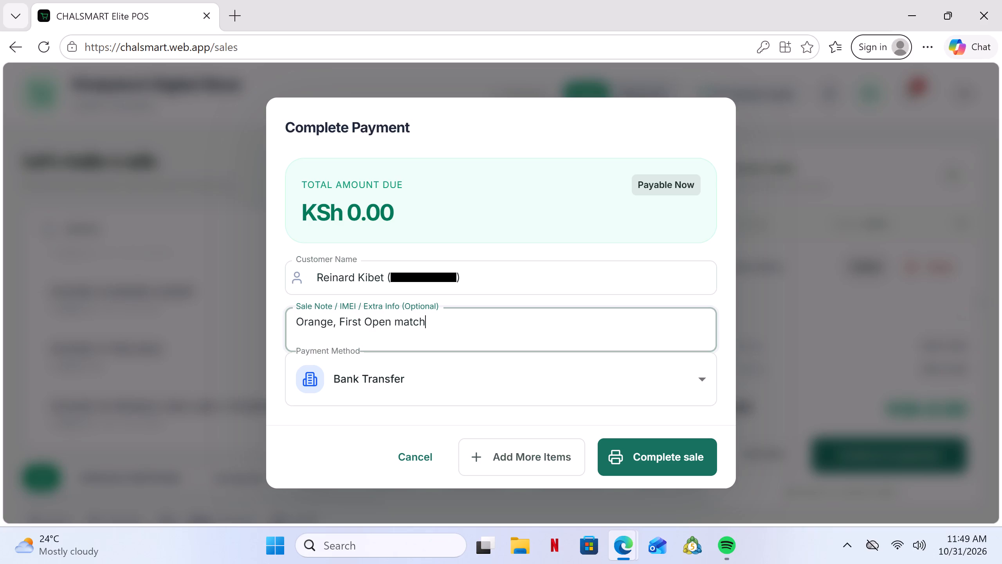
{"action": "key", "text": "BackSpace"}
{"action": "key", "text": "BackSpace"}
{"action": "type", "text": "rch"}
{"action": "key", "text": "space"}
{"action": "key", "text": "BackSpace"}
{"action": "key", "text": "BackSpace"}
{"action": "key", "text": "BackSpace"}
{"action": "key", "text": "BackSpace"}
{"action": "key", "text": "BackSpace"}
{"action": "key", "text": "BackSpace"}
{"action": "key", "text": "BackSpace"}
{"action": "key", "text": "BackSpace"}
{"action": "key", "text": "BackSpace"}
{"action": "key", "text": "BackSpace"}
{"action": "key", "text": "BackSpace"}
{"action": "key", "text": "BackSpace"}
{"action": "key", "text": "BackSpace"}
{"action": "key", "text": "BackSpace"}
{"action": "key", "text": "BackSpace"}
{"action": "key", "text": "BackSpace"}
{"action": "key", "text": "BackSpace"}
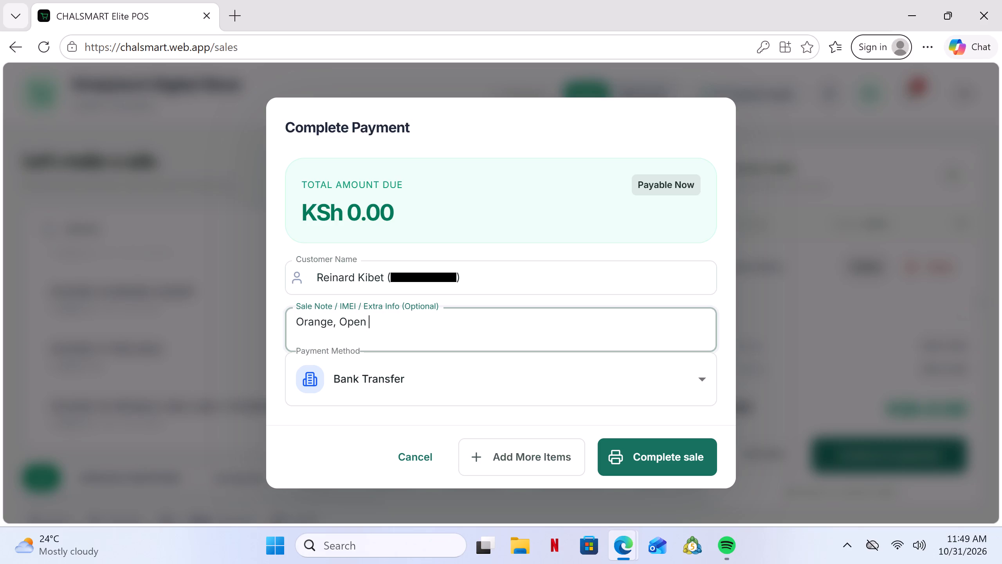
Add "Open box" after the colour in the sale note.
{"action": "type", "text": "box"}
{"action": "key", "text": "space"}
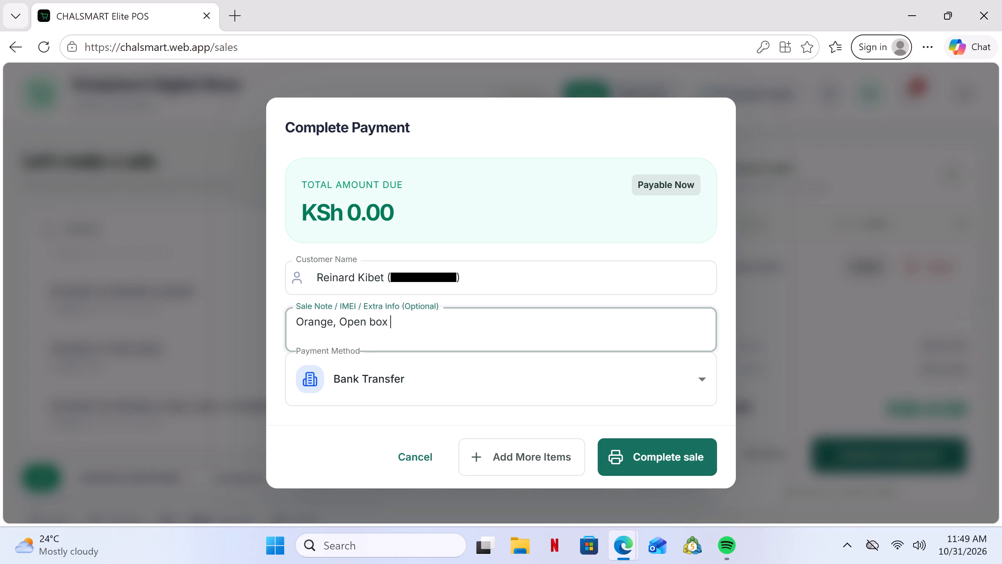
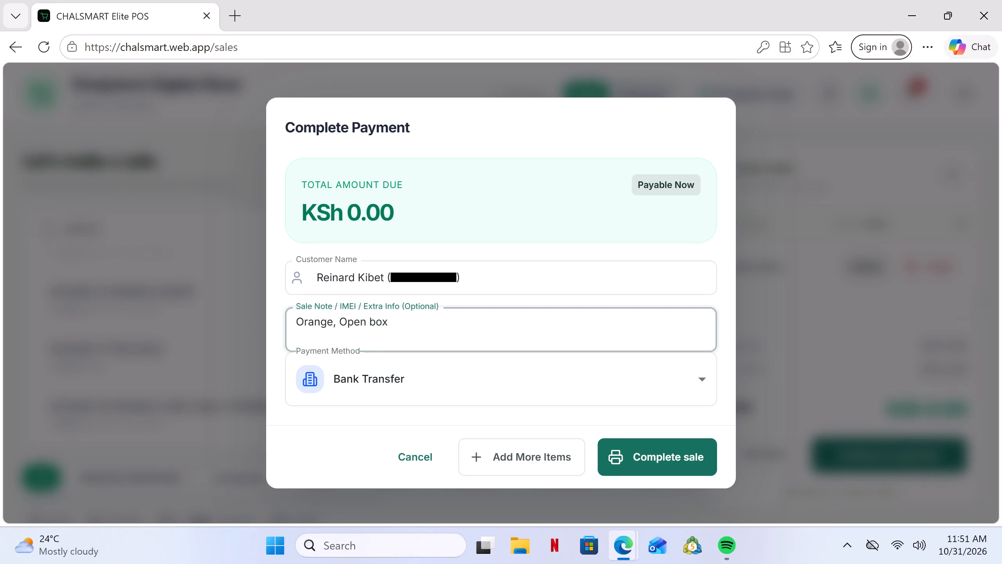
Add a comma and space after "Open box" in the sale note.
{"action": "key", "text": "BackSpace"}
{"action": "type", "text": ","}
{"action": "key", "text": "space"}
Review the payment details and cancel the payment to return to product selection.
{"action": "scroll", "coordinate": [455, 363], "scroll_direction": "down", "scroll_amount": 1}
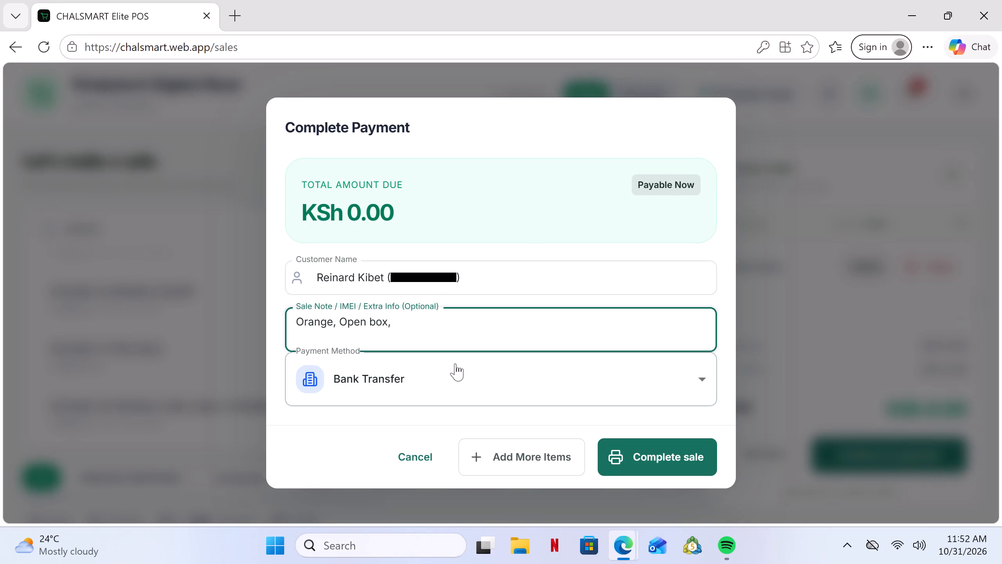
{"action": "scroll", "coordinate": [455, 363], "scroll_direction": "down", "scroll_amount": 1}
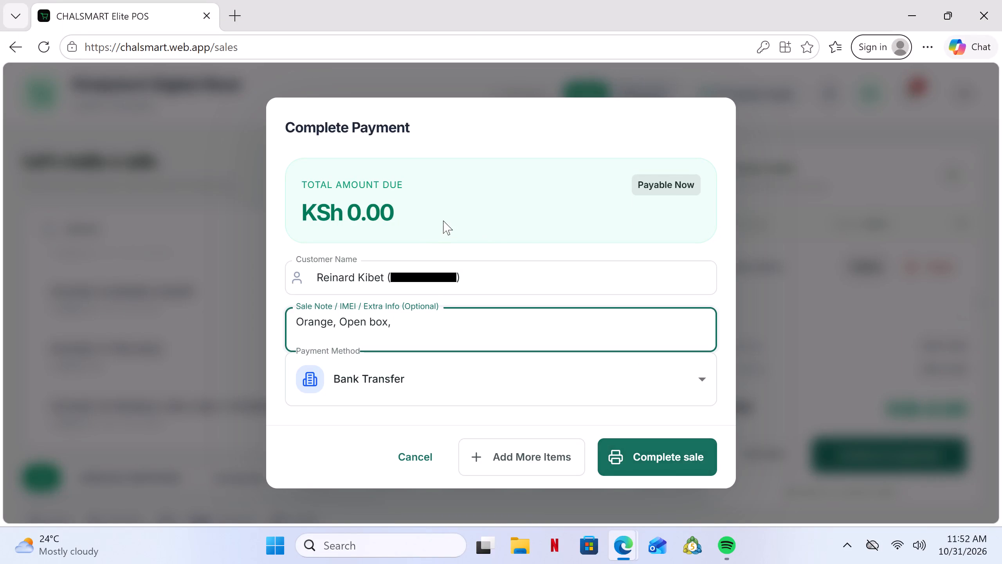
{"action": "left_click", "coordinate": [443, 220]}
{"action": "left_click", "coordinate": [364, 207]}
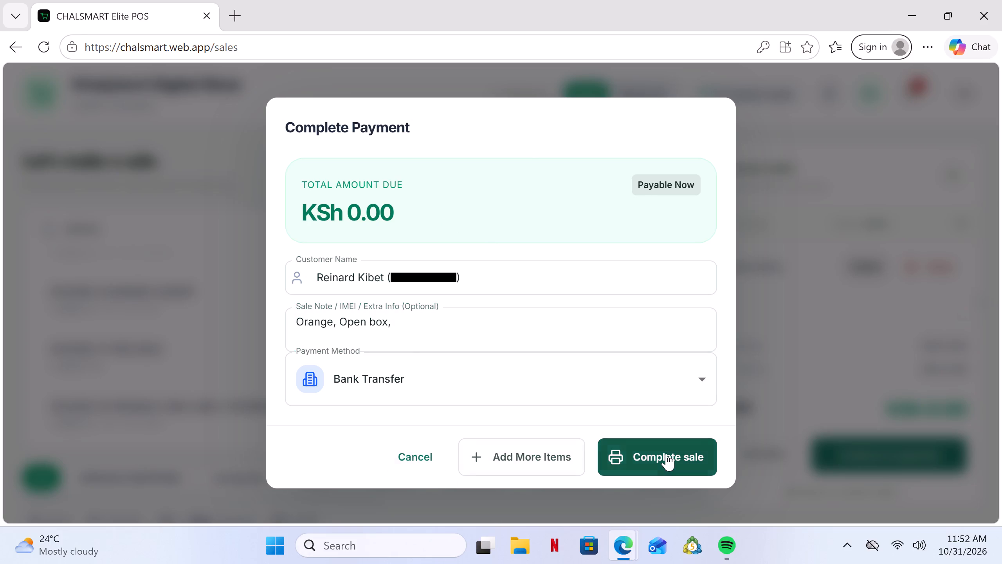
{"action": "left_click", "coordinate": [419, 464]}
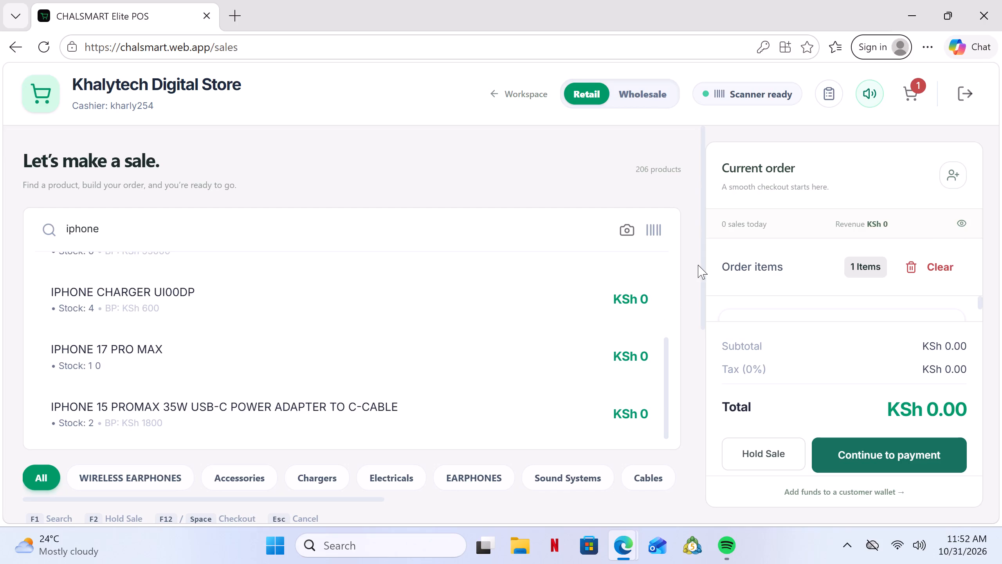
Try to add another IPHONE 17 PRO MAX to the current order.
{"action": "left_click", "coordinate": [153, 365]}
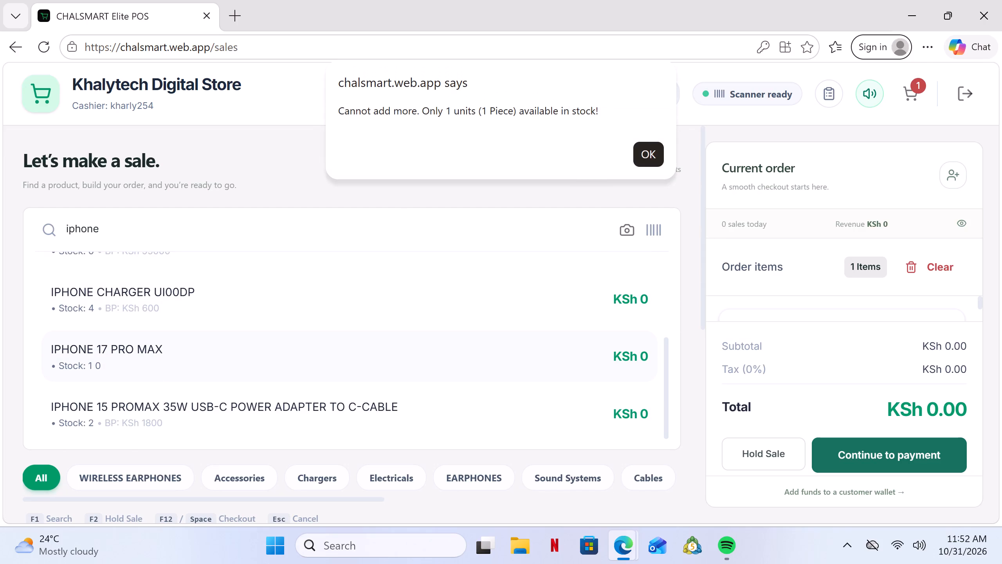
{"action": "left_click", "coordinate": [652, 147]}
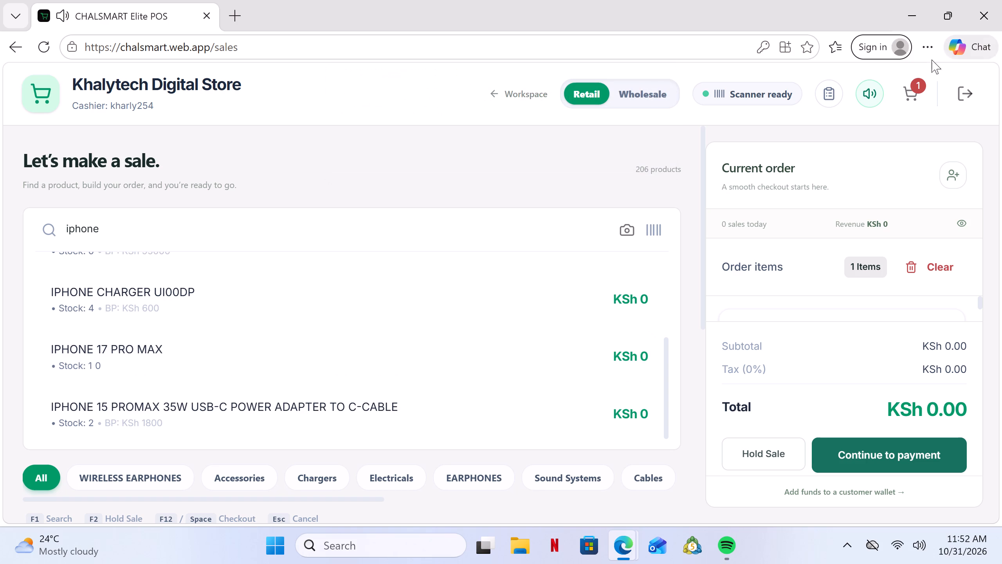
Open the full order and examine the IPHONE 17 PRO MAX entry, including its price, quantity and notes field.
{"action": "left_click", "coordinate": [907, 85]}
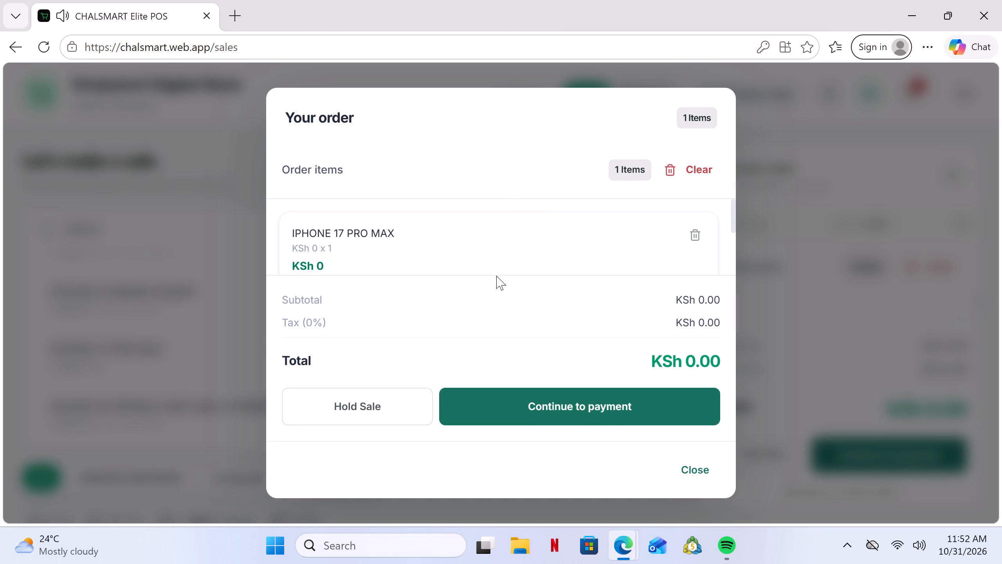
{"action": "scroll", "coordinate": [493, 277], "scroll_direction": "down", "scroll_amount": 4}
{"action": "scroll", "coordinate": [493, 277], "scroll_direction": "up", "scroll_amount": 3}
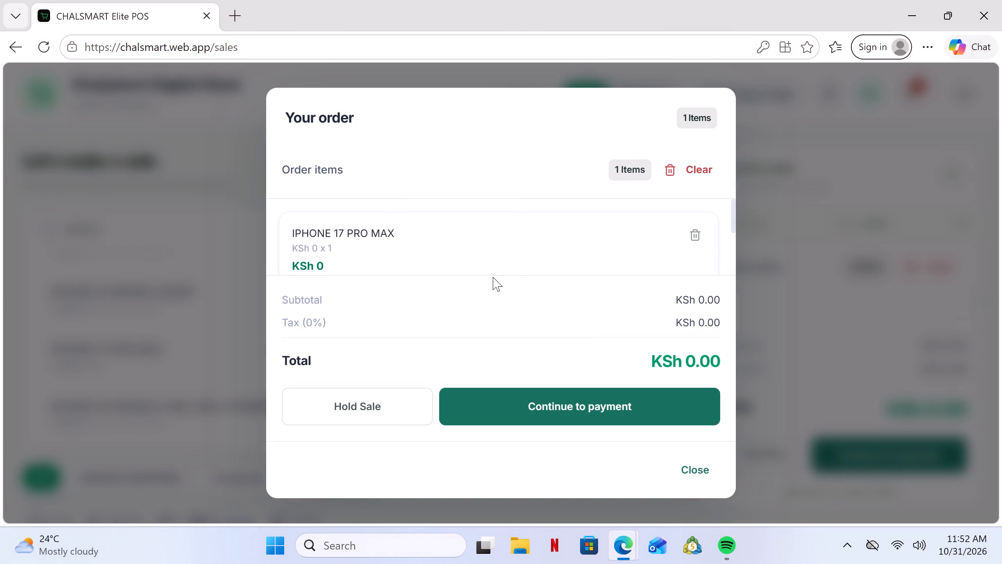
{"action": "left_click_drag", "start_coordinate": [533, 176], "coordinate": [539, 202]}
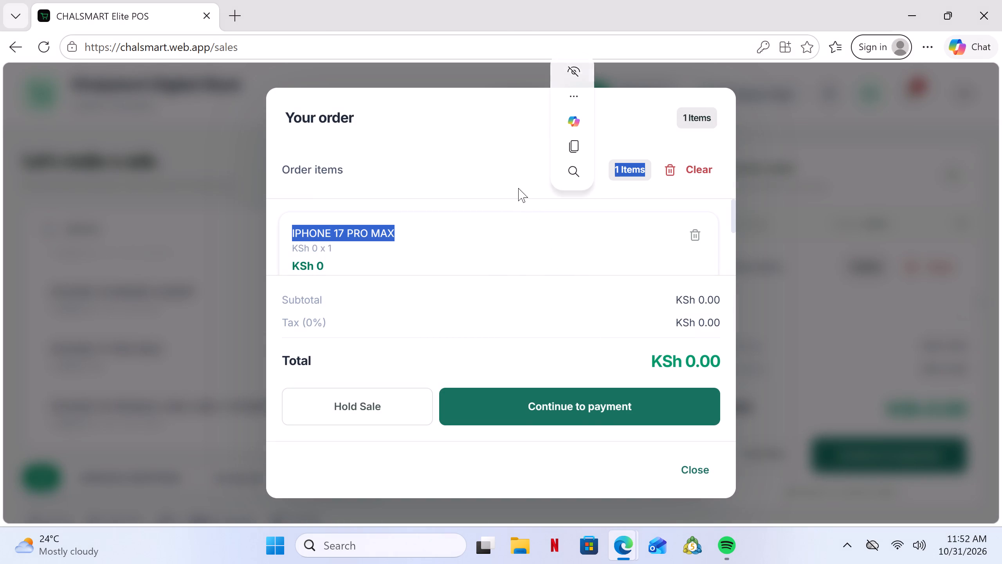
{"action": "left_click", "coordinate": [518, 188]}
{"action": "scroll", "coordinate": [499, 217], "scroll_direction": "down", "scroll_amount": 5}
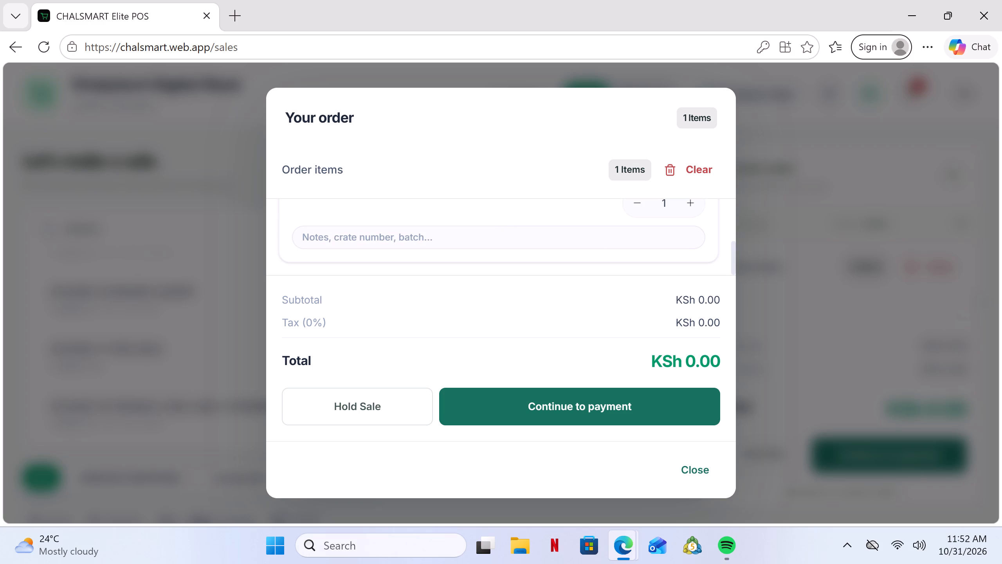
{"action": "scroll", "coordinate": [487, 244], "scroll_direction": "up", "scroll_amount": 2}
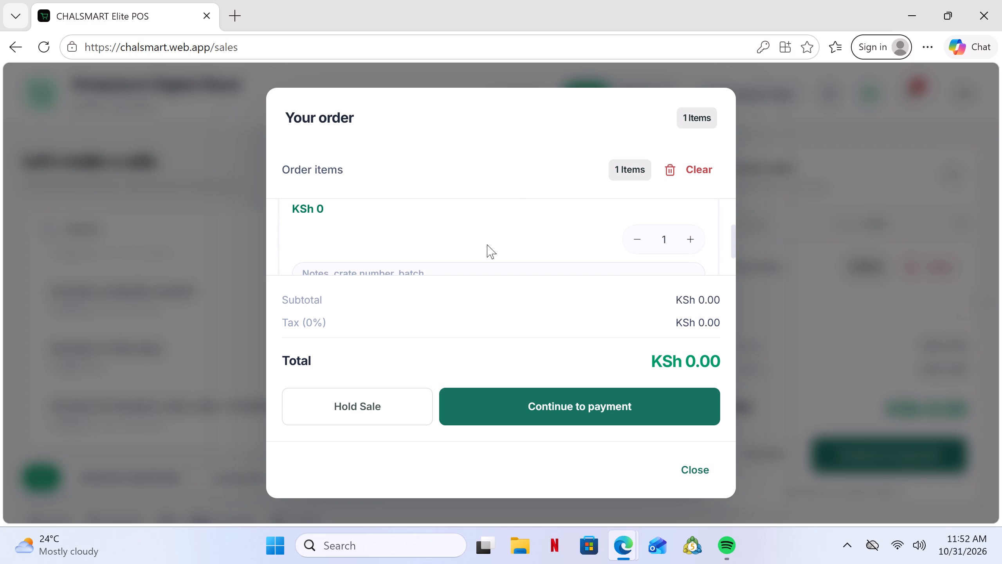
{"action": "scroll", "coordinate": [487, 244], "scroll_direction": "up", "scroll_amount": 1}
{"action": "scroll", "coordinate": [487, 244], "scroll_direction": "down", "scroll_amount": 1}
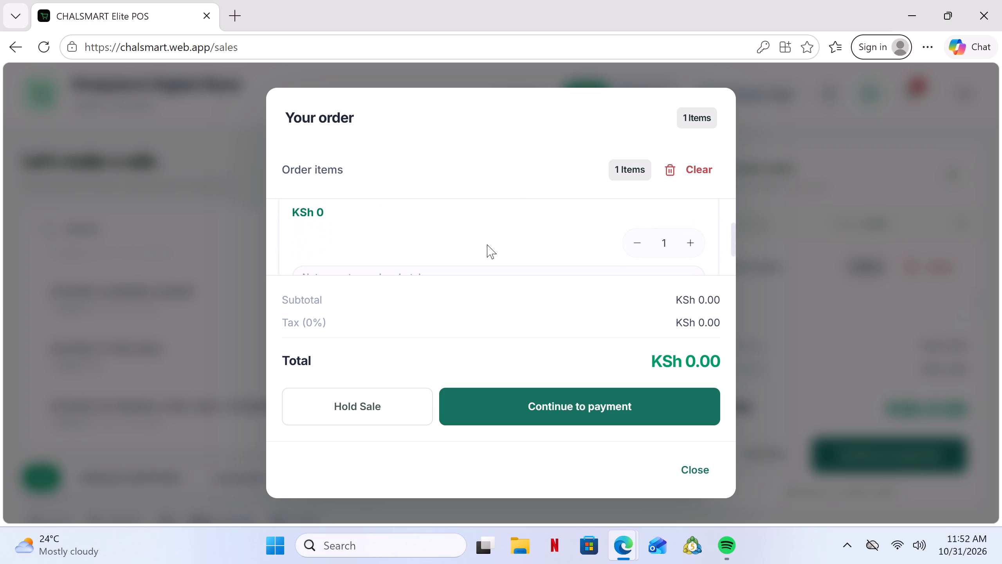
{"action": "scroll", "coordinate": [487, 244], "scroll_direction": "down", "scroll_amount": 1}
{"action": "scroll", "coordinate": [384, 280], "scroll_direction": "down", "scroll_amount": 1}
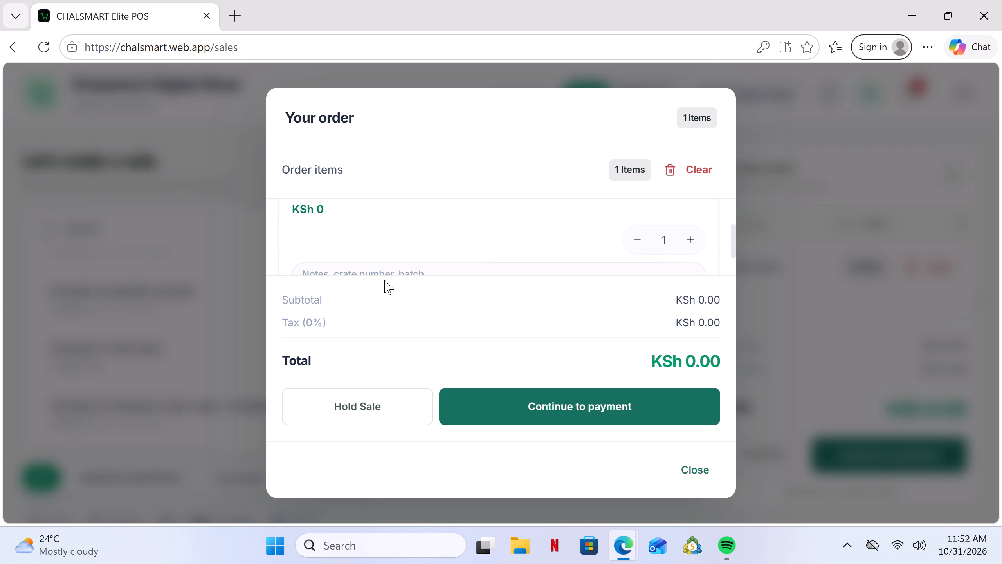
{"action": "scroll", "coordinate": [384, 280], "scroll_direction": "down", "scroll_amount": 1}
{"action": "scroll", "coordinate": [409, 242], "scroll_direction": "down", "scroll_amount": 1}
{"action": "scroll", "coordinate": [411, 240], "scroll_direction": "up", "scroll_amount": 3}
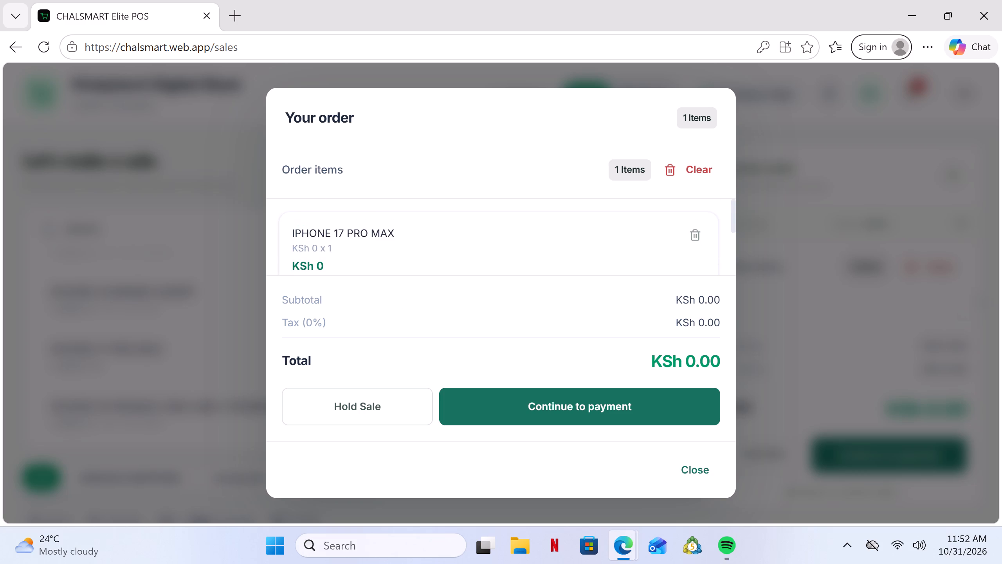
{"action": "scroll", "coordinate": [411, 240], "scroll_direction": "up", "scroll_amount": 1}
Clear all items from the order and close the order view.
{"action": "left_click", "coordinate": [693, 155]}
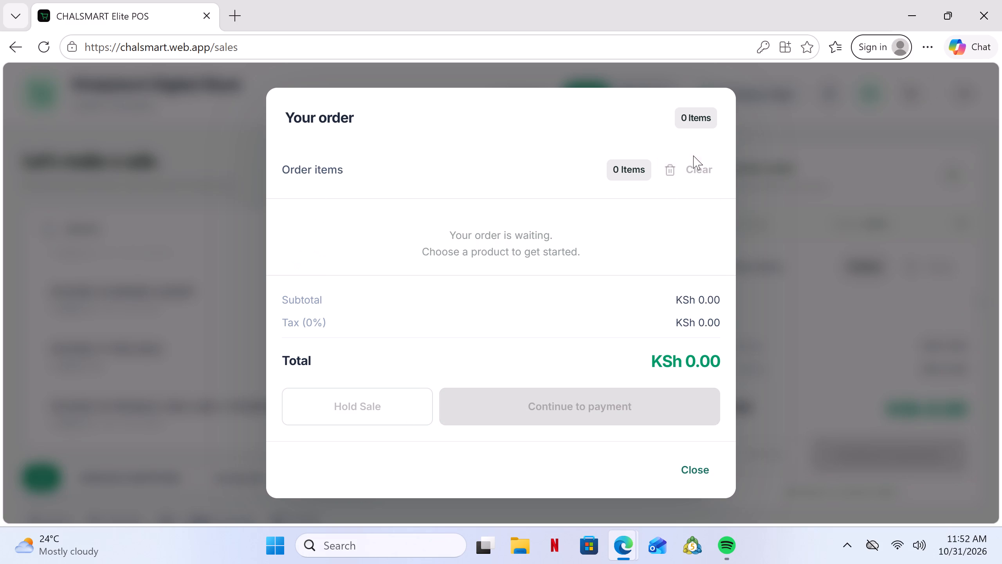
{"action": "left_click", "coordinate": [687, 472]}
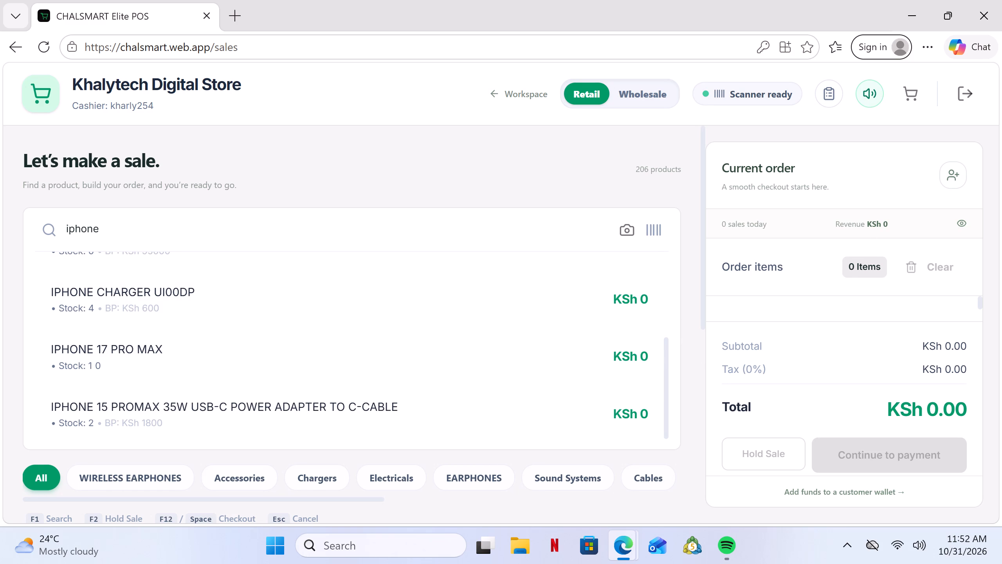
Add the IPHONE 17 PRO MAX to the emptied order and check its entry in the current order.
{"action": "left_click", "coordinate": [134, 362]}
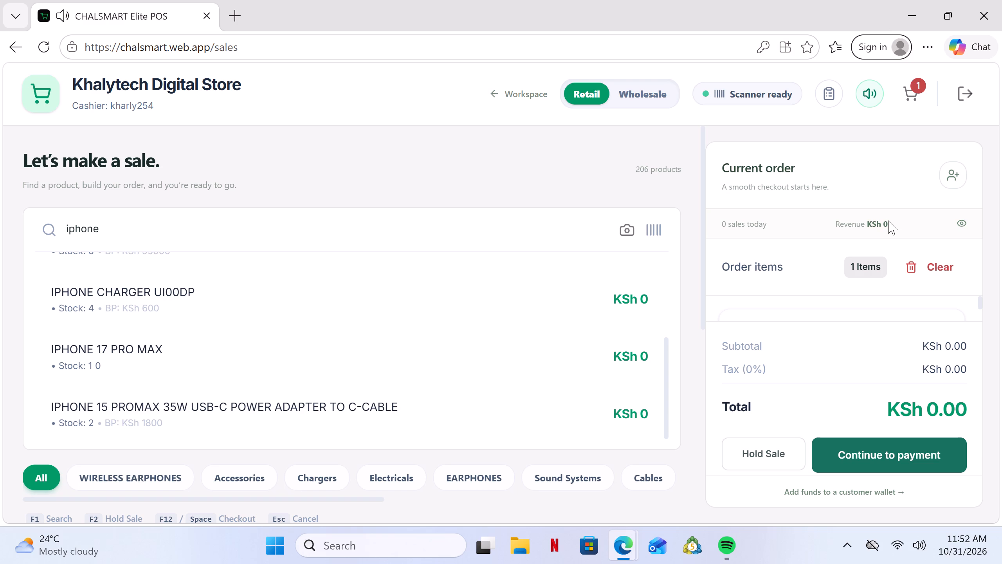
{"action": "scroll", "coordinate": [888, 221], "scroll_direction": "down", "scroll_amount": 1}
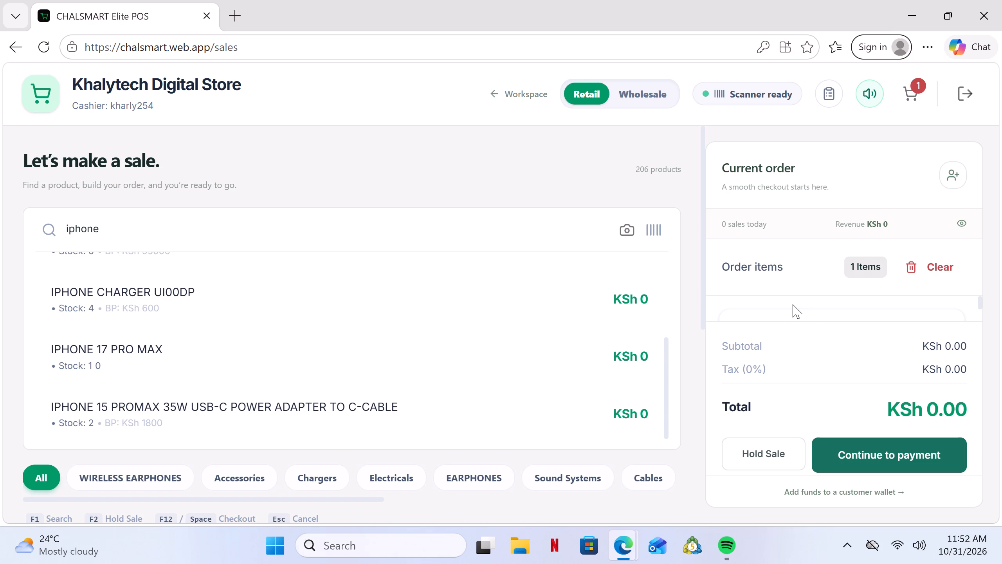
{"action": "scroll", "coordinate": [793, 304], "scroll_direction": "down", "scroll_amount": 1}
{"action": "scroll", "coordinate": [793, 304], "scroll_direction": "up", "scroll_amount": 1}
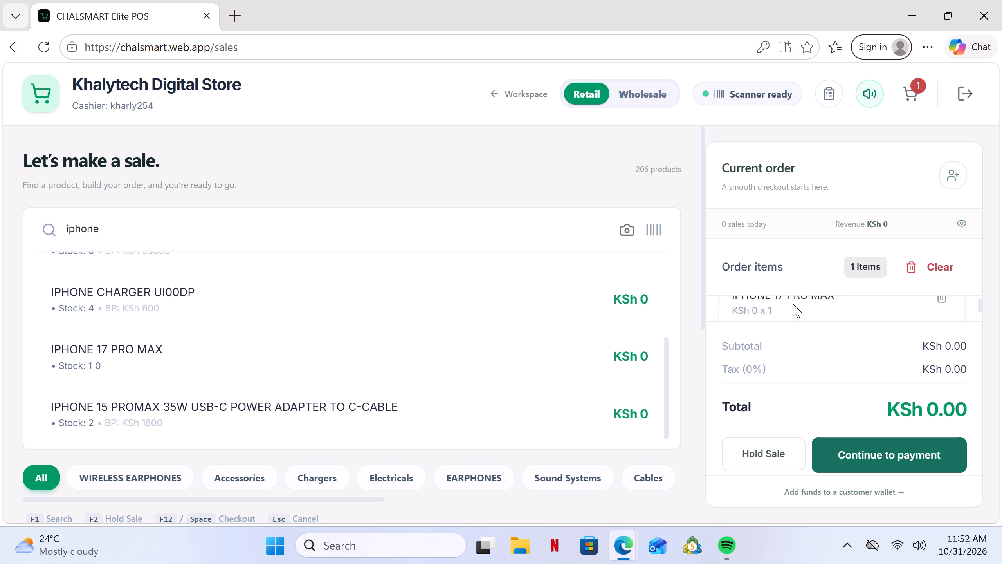
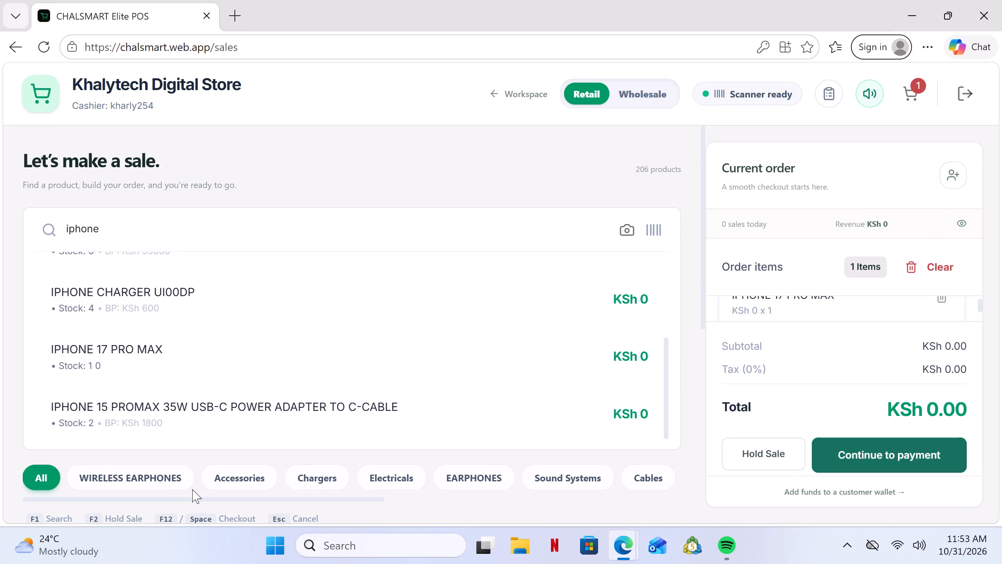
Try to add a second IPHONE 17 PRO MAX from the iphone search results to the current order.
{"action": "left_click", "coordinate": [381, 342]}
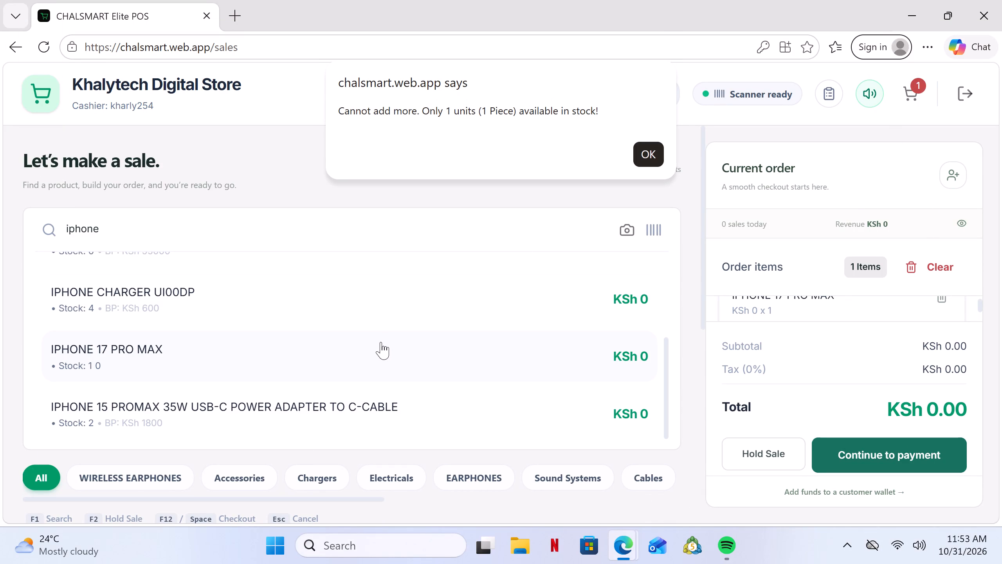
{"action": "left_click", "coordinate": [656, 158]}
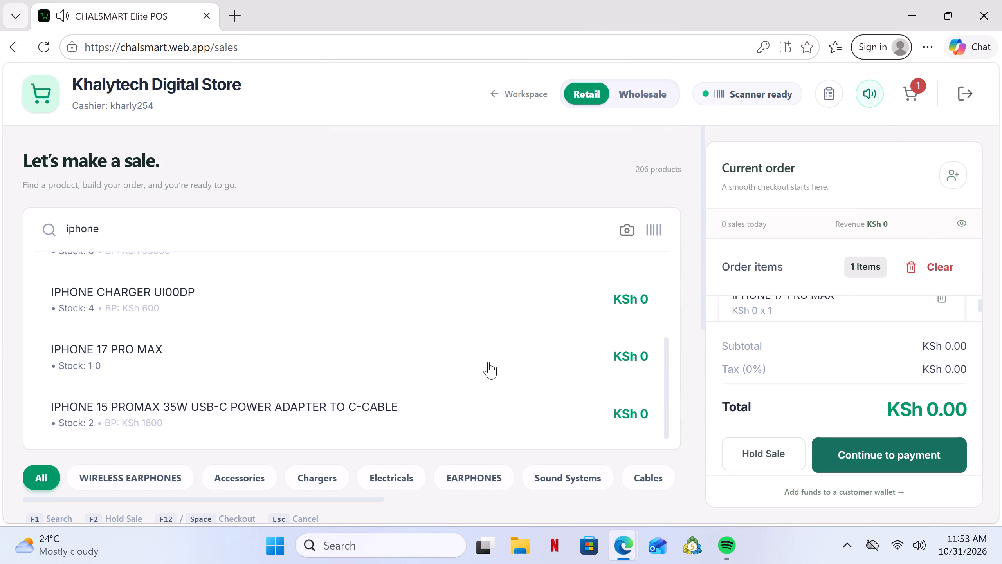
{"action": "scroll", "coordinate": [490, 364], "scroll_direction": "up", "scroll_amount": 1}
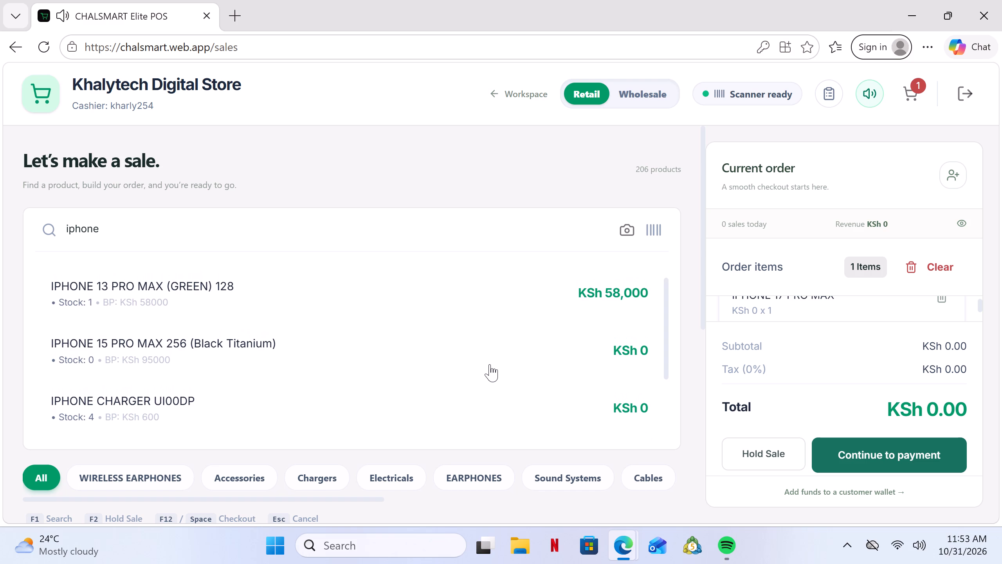
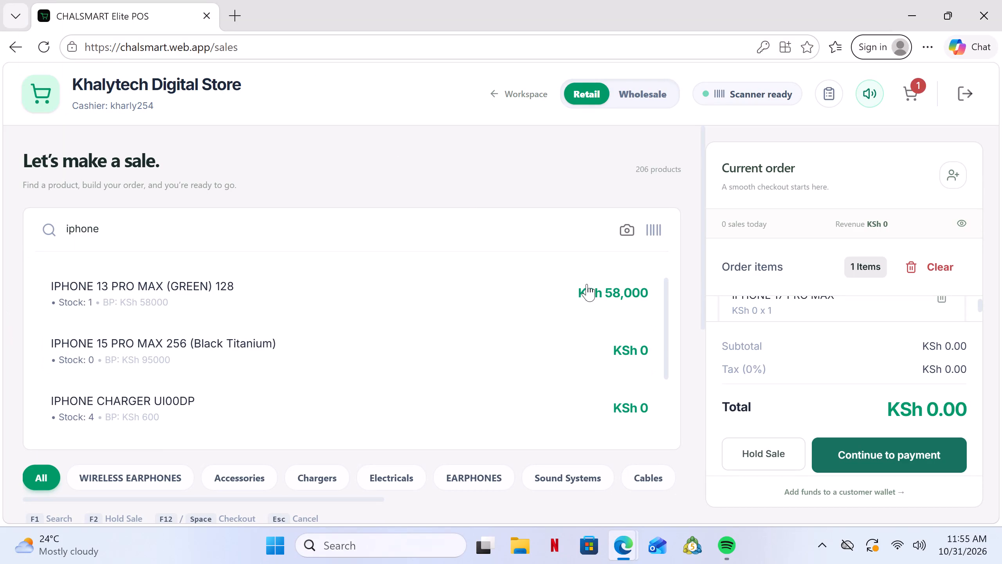
Minimize the CHALSMART POS window and close the other browser window behind it to clear the desktop.
{"action": "left_click", "coordinate": [925, 5]}
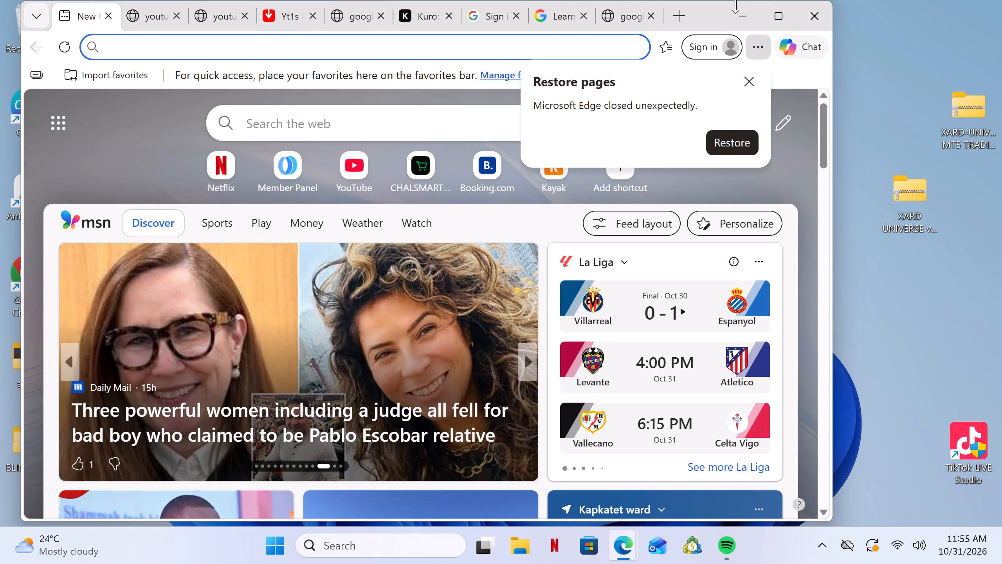
{"action": "left_click", "coordinate": [820, 14]}
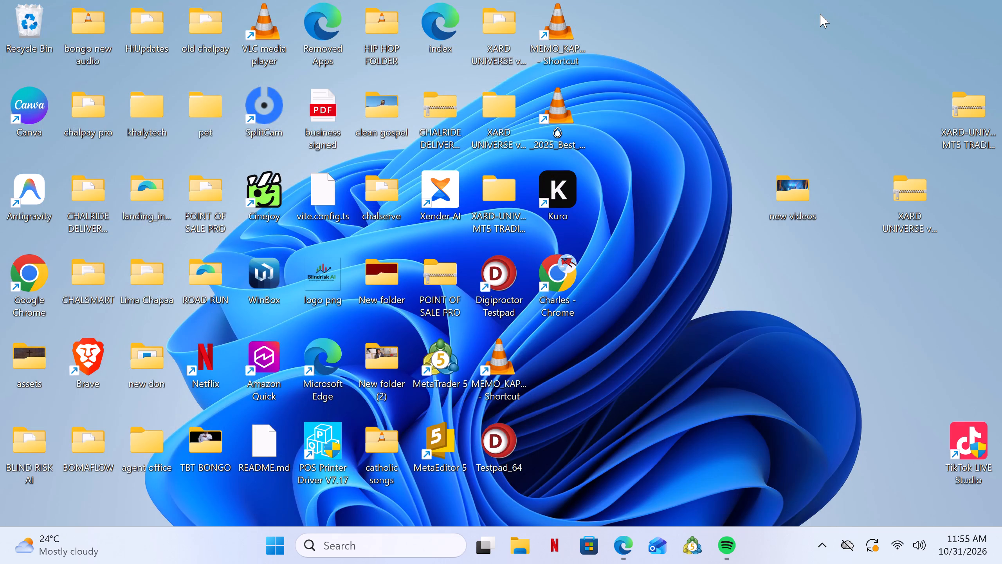
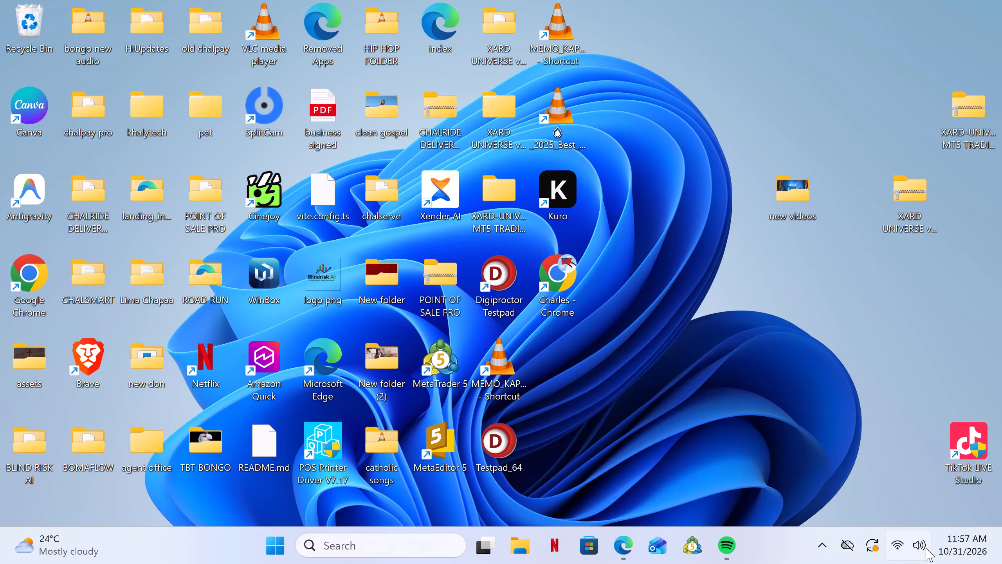
Turn off Bluetooth in the Windows quick settings.
{"action": "left_click", "coordinate": [925, 553]}
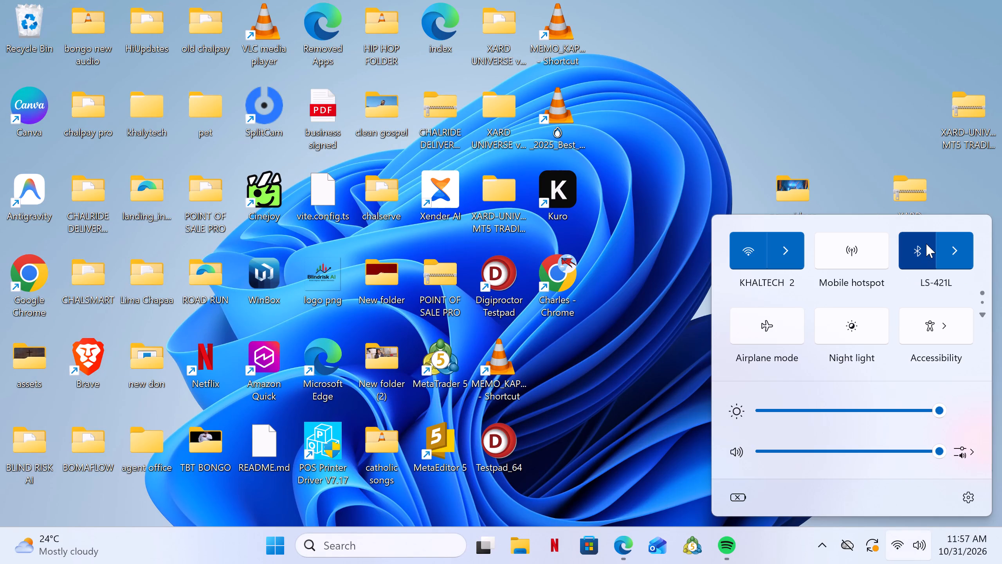
{"action": "left_click", "coordinate": [924, 244]}
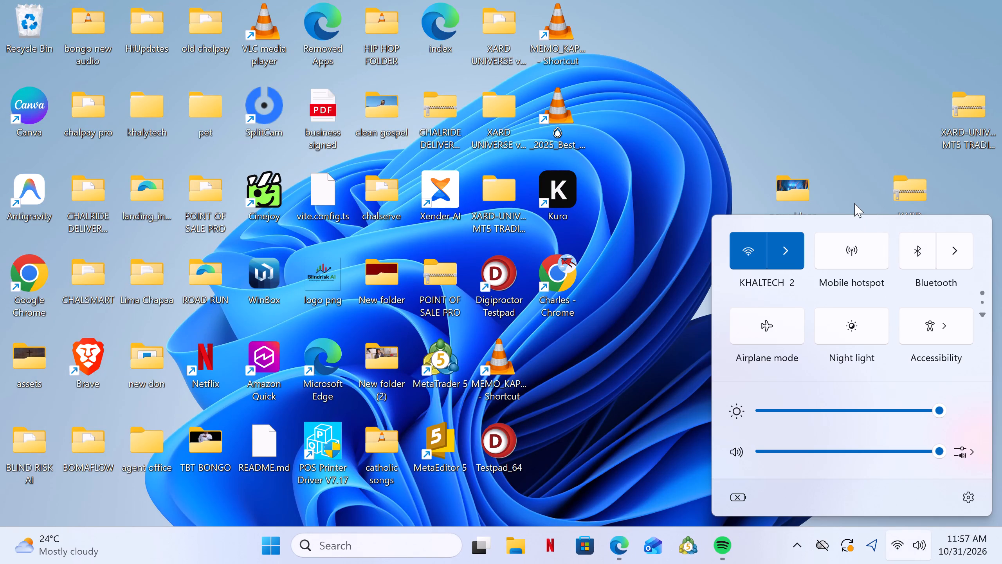
Turn on the computer's mobile hotspot and restart it by switching it off and on again.
{"action": "left_click", "coordinate": [846, 260]}
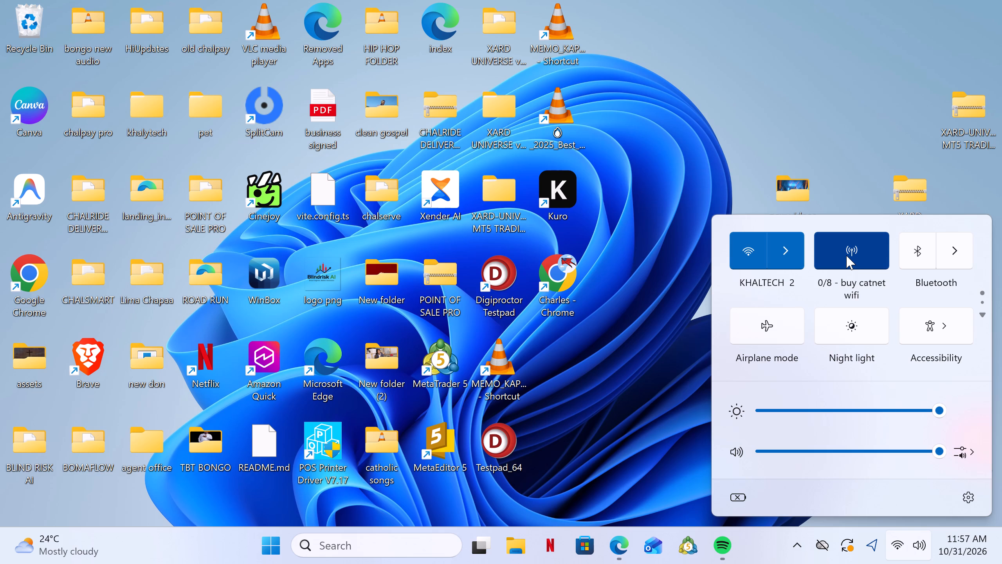
{"action": "left_click", "coordinate": [846, 255]}
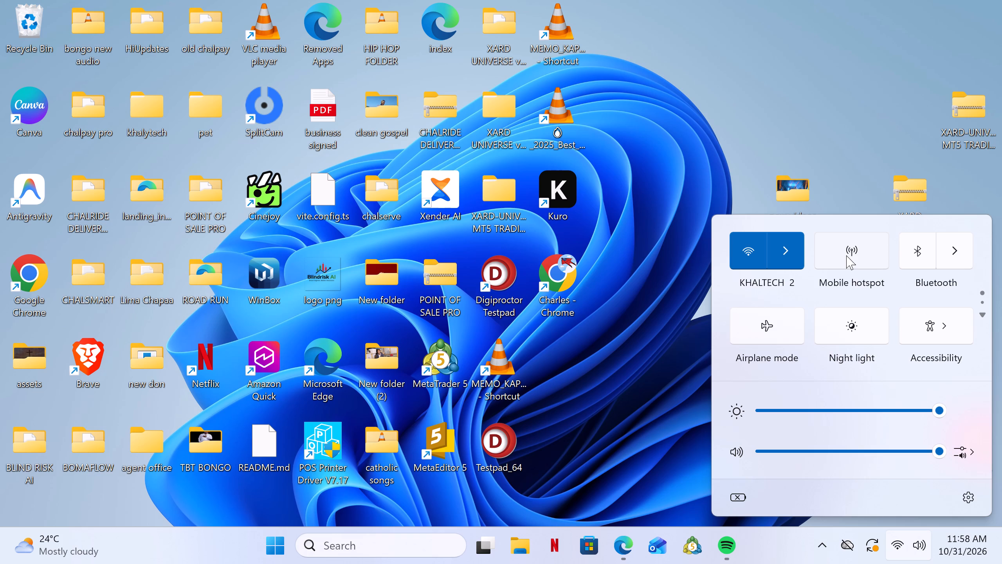
{"action": "left_click", "coordinate": [846, 255]}
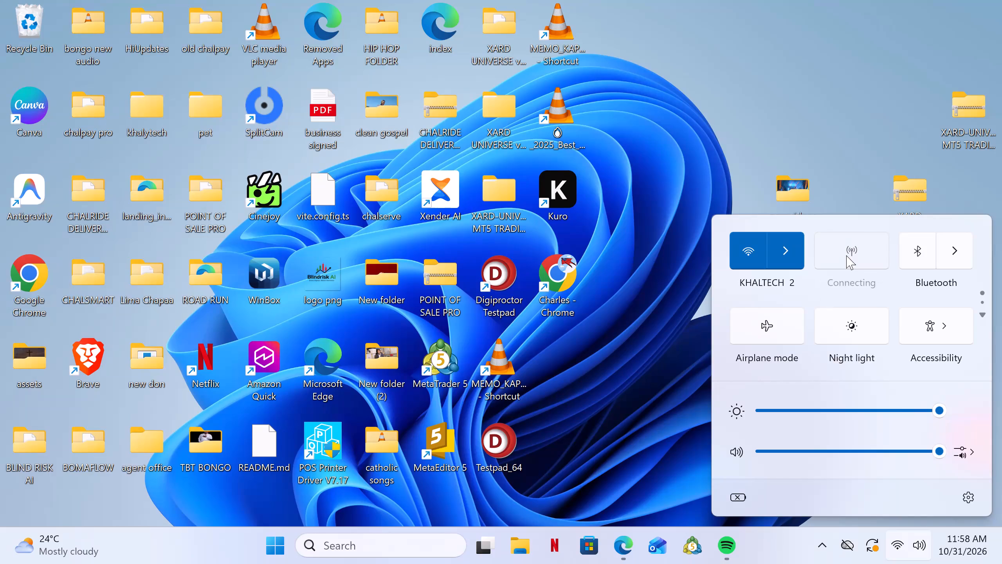
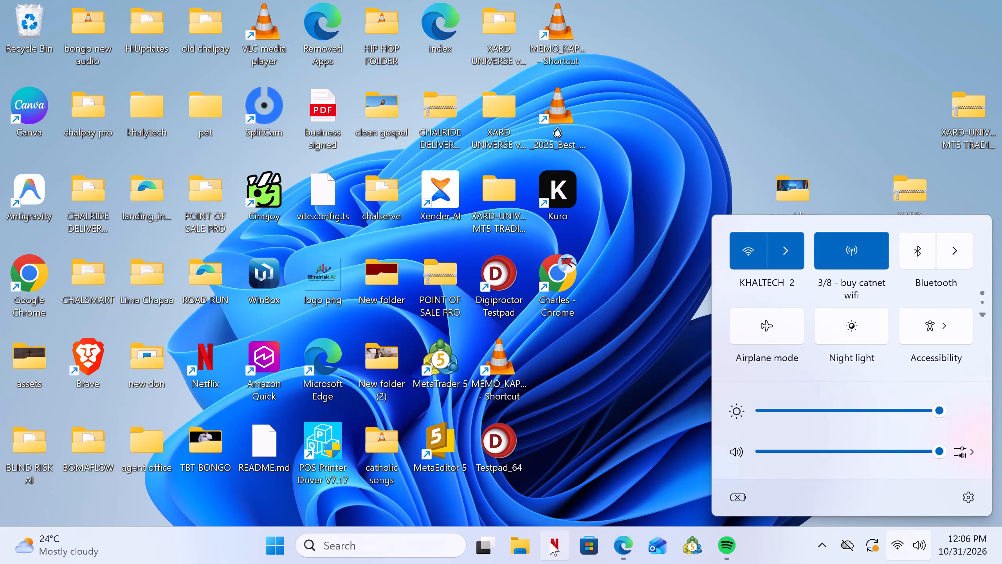
Switch back to the CHALSMART POS browser window and reload its sales page.
{"action": "left_click", "coordinate": [615, 558]}
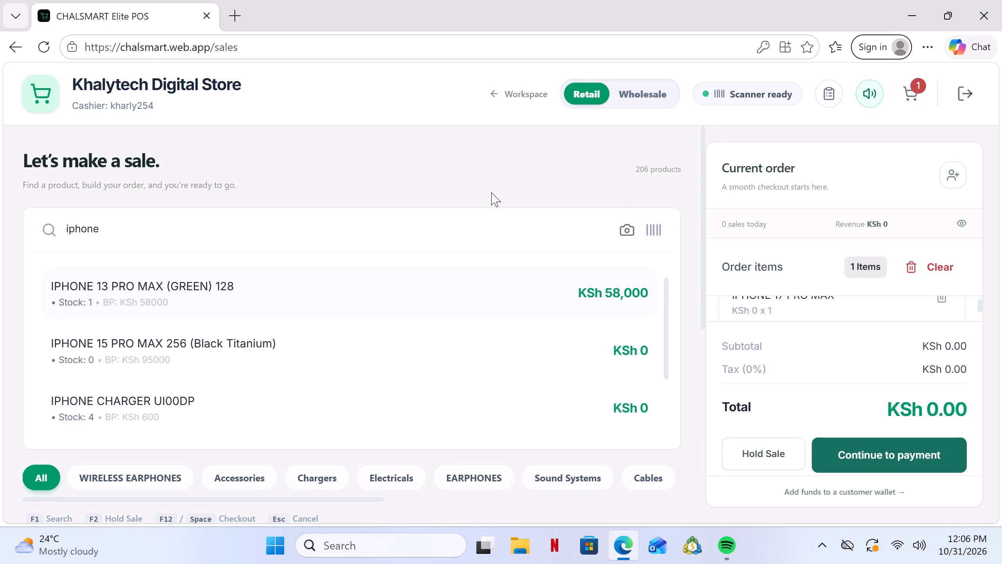
{"action": "left_click", "coordinate": [246, 45]}
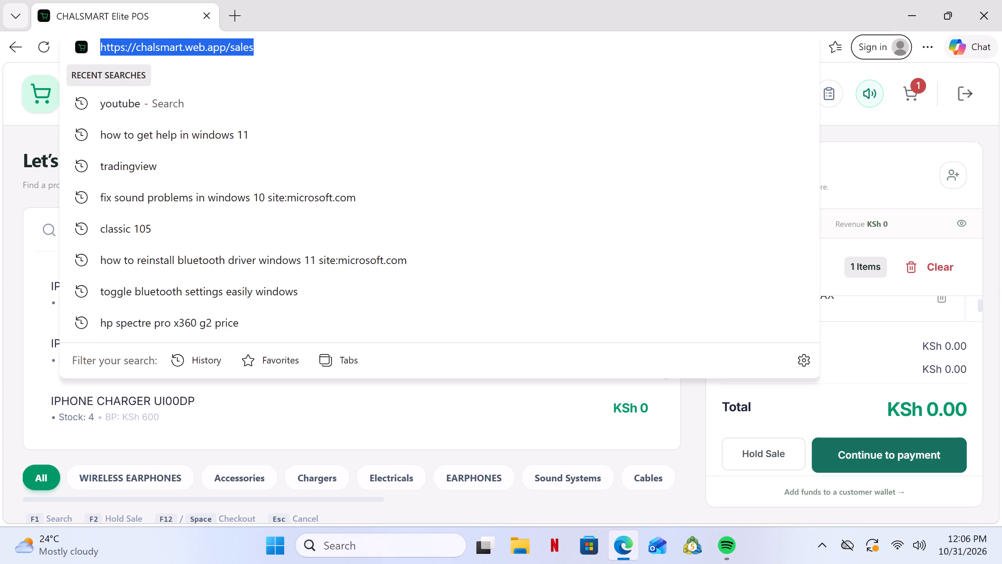
{"action": "key", "text": "Return"}
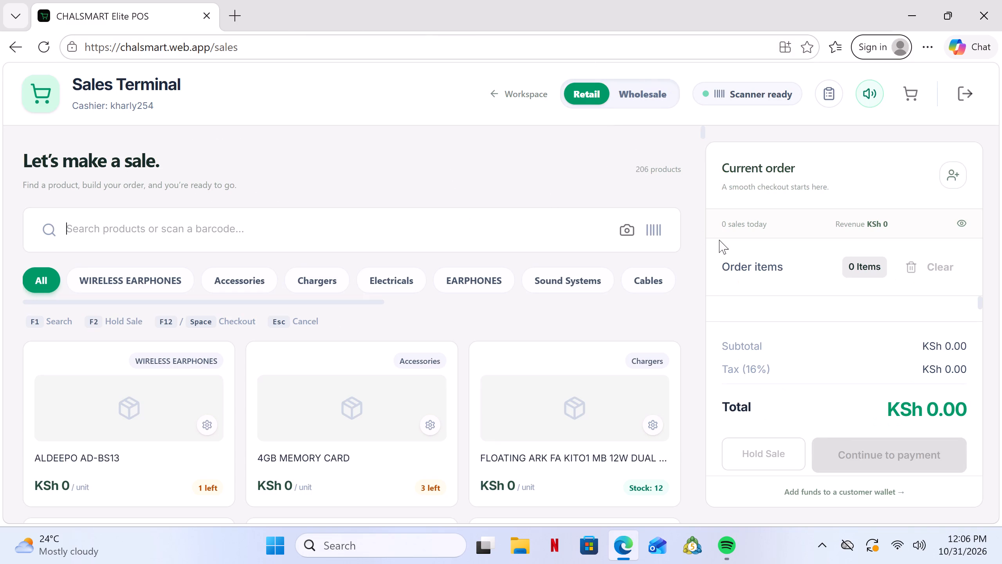
Search the products for "iphone" on the reloaded sales page.
{"action": "left_click", "coordinate": [189, 236]}
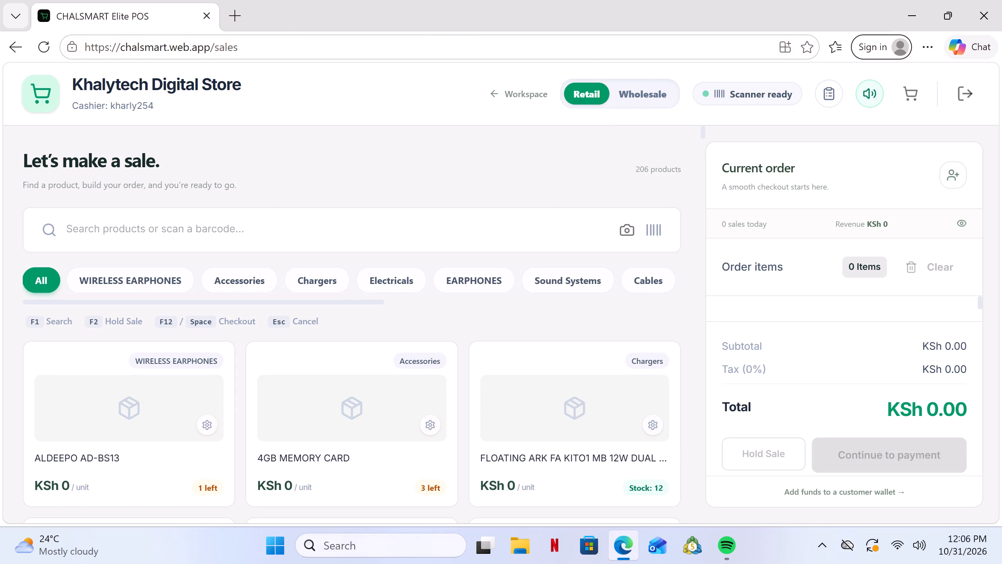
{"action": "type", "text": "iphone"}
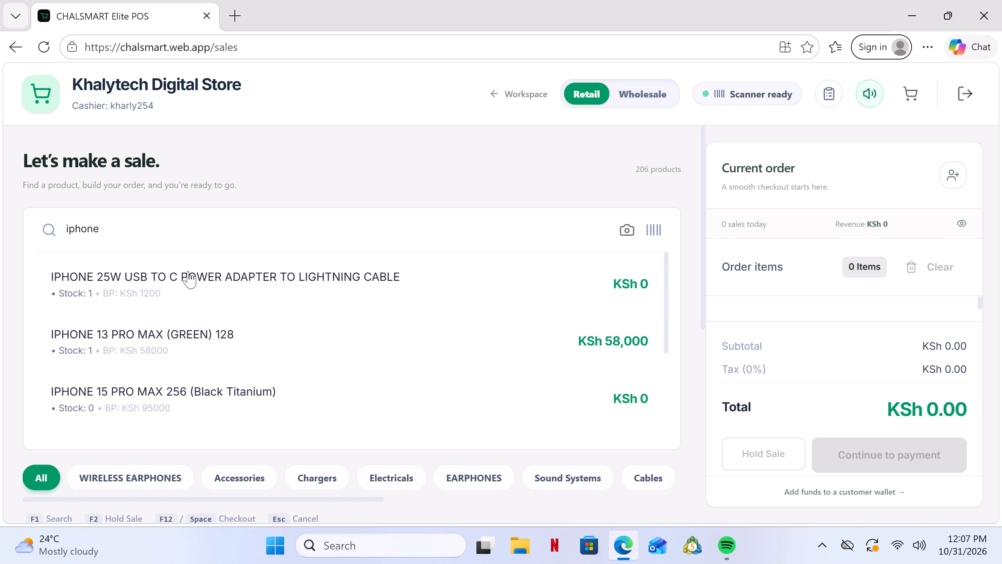
Add the IPHONE 17 PRO MAX from the iphone search results to the current order and continue to payment.
{"action": "scroll", "coordinate": [407, 358], "scroll_direction": "down", "scroll_amount": 2}
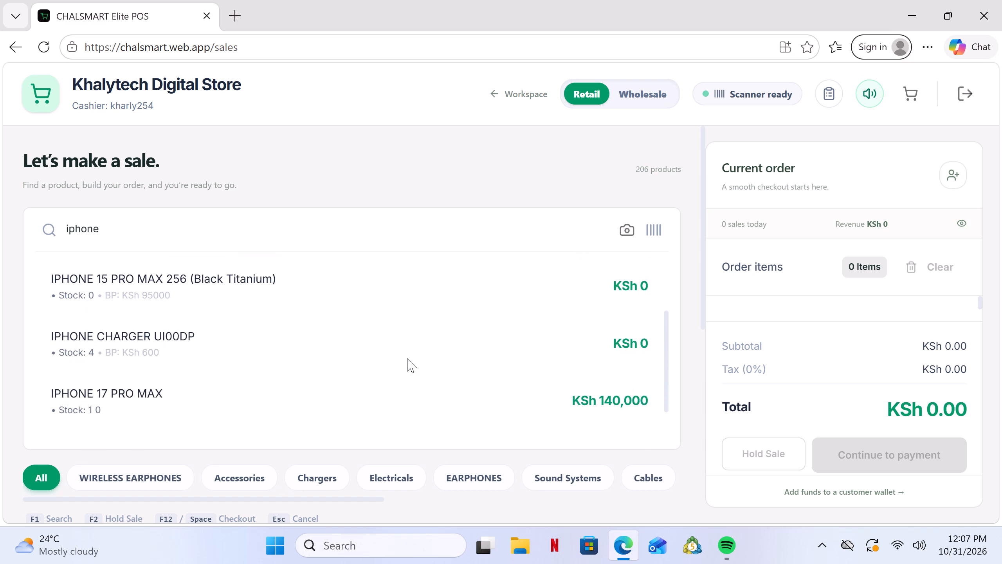
{"action": "left_click", "coordinate": [344, 371]}
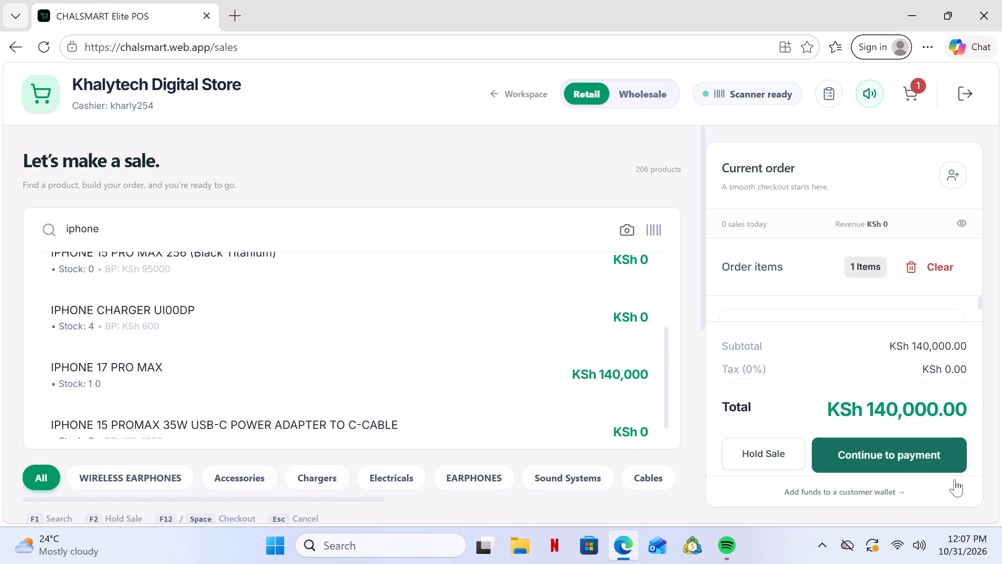
{"action": "left_click", "coordinate": [897, 453]}
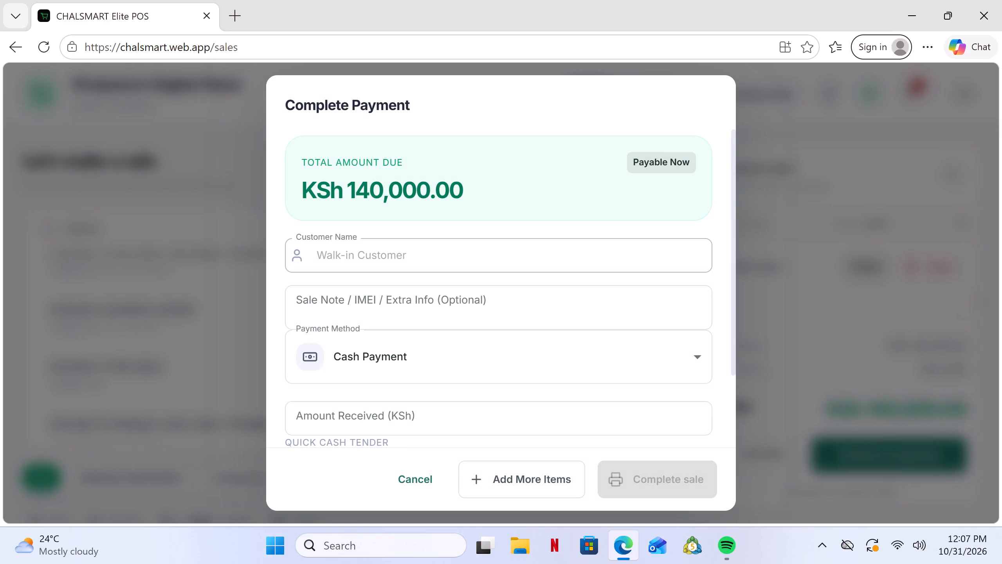
Assign the sale to the existing customer whose first name starts with "re" and set the payment method to Bank Transfer.
{"action": "left_click", "coordinate": [389, 253]}
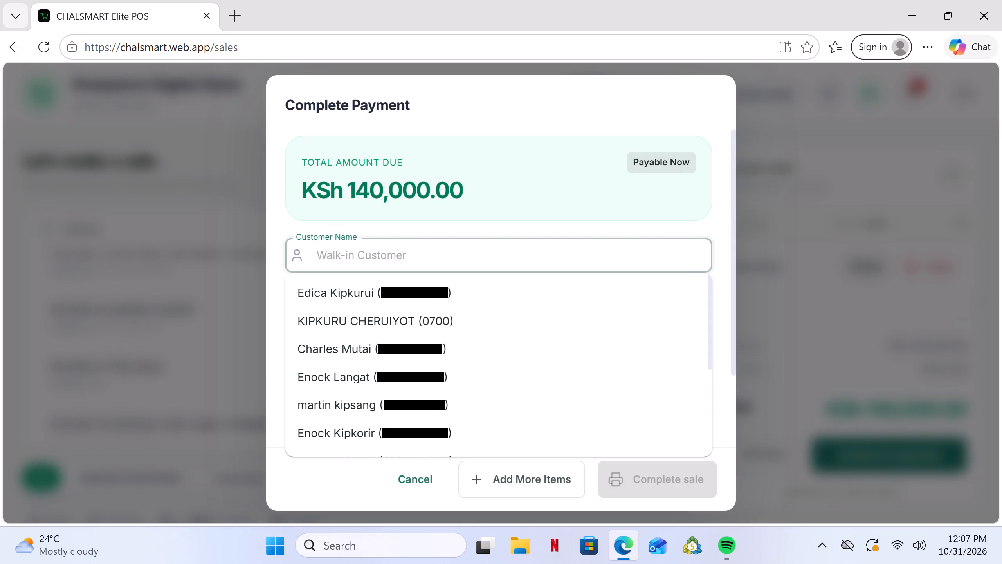
{"action": "type", "text": "re"}
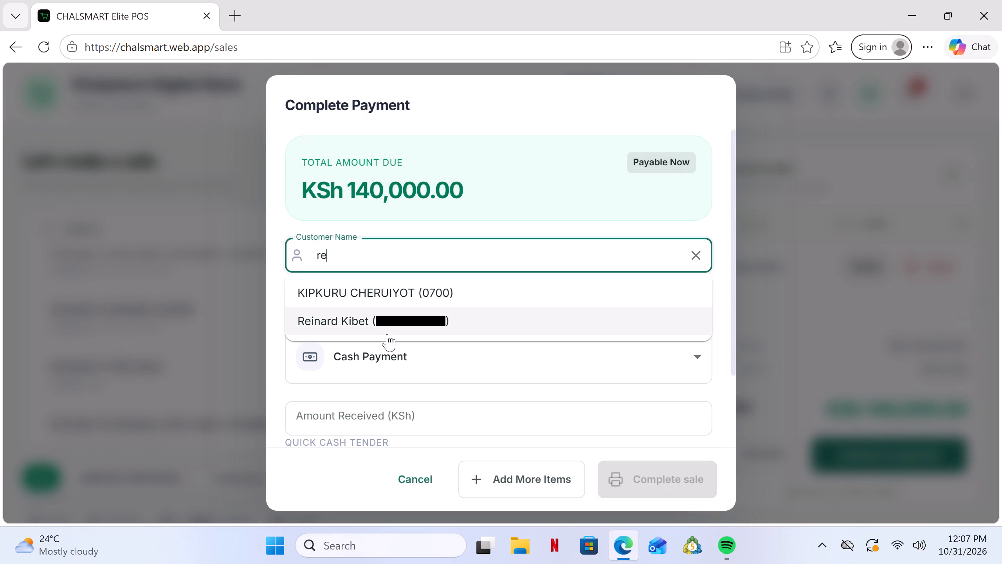
{"action": "left_click", "coordinate": [382, 329]}
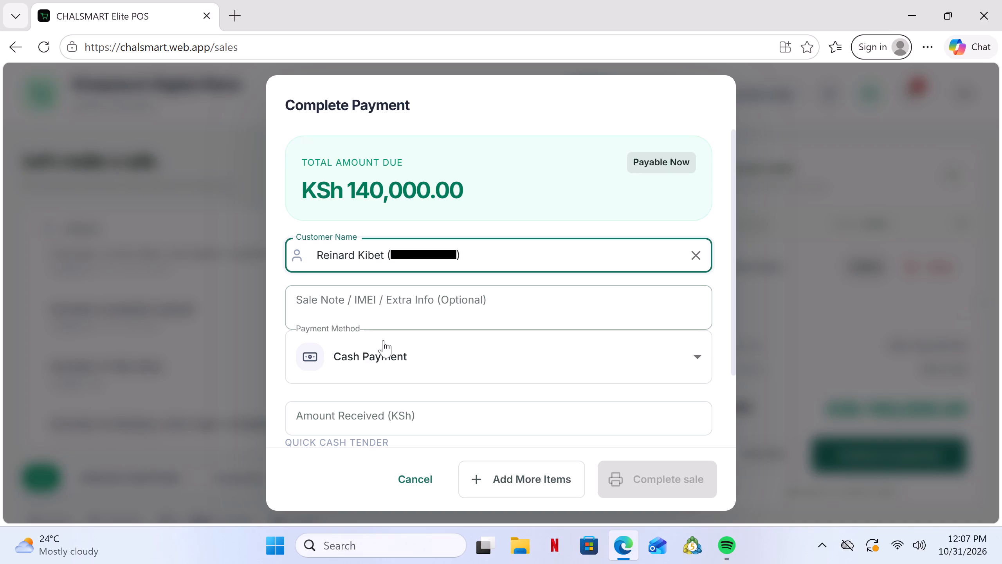
{"action": "left_click", "coordinate": [396, 365]}
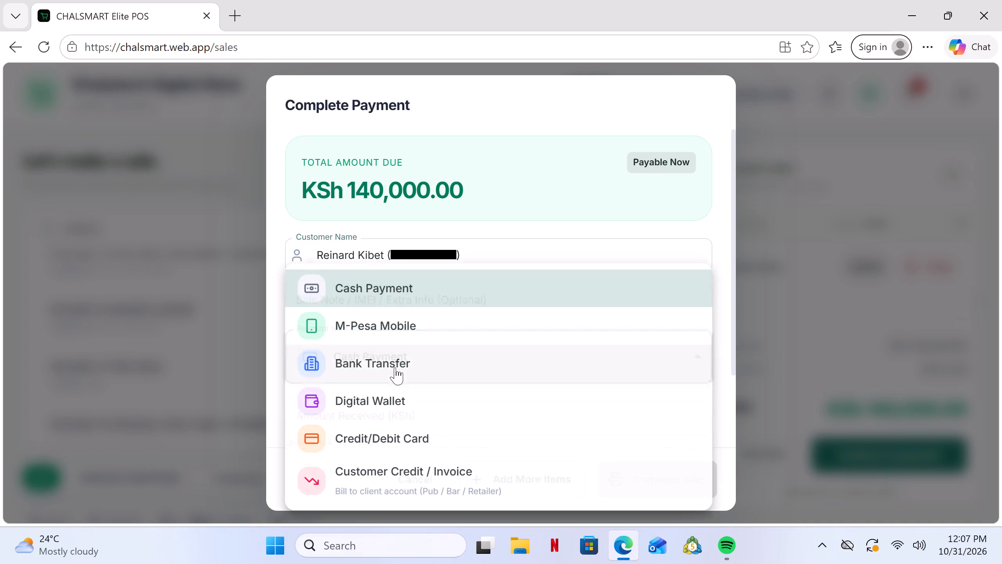
{"action": "left_click", "coordinate": [384, 367]}
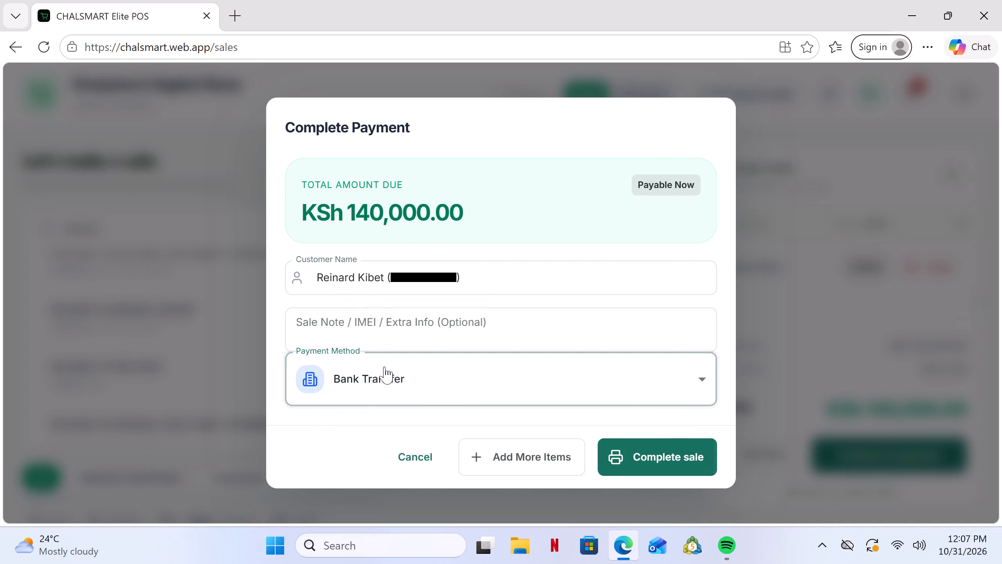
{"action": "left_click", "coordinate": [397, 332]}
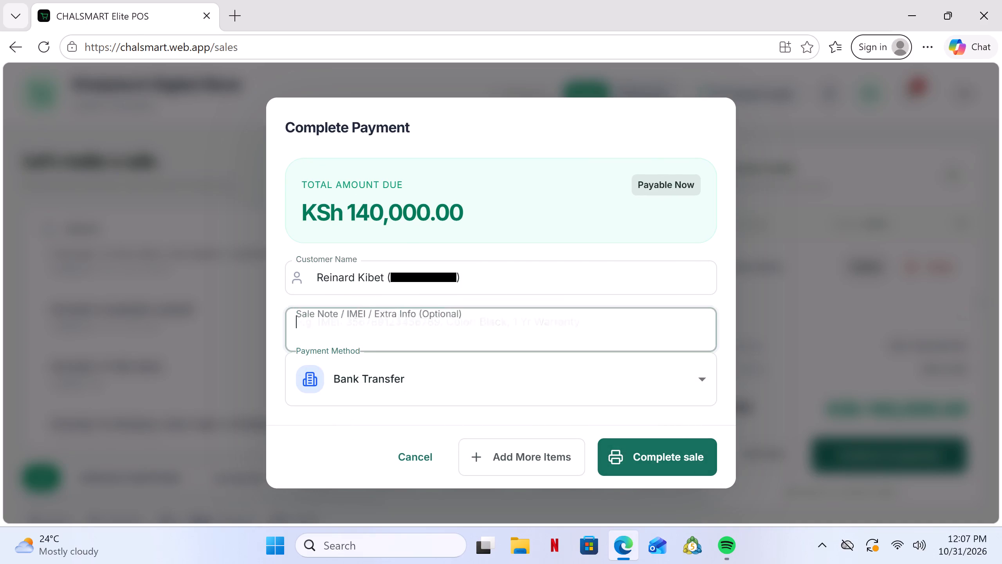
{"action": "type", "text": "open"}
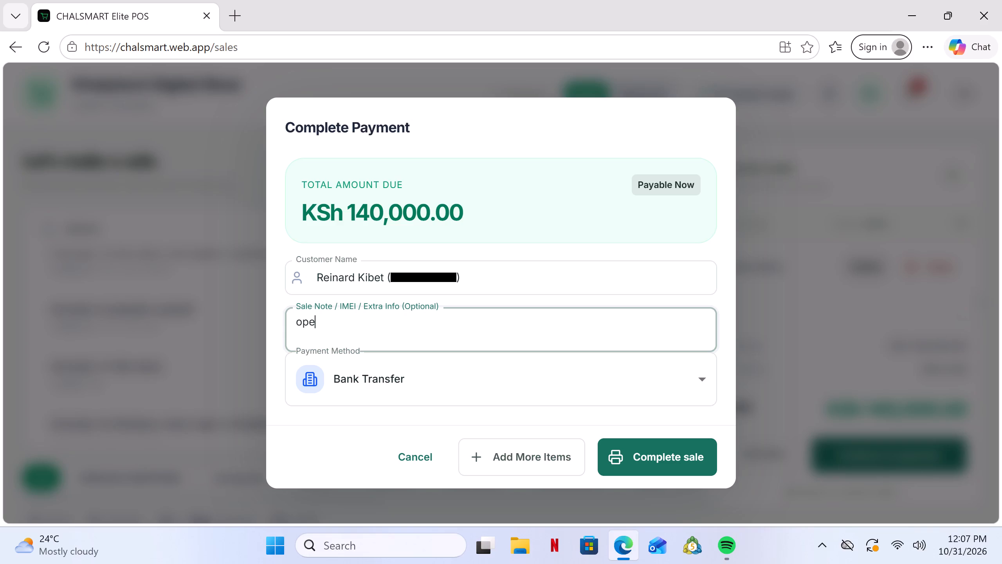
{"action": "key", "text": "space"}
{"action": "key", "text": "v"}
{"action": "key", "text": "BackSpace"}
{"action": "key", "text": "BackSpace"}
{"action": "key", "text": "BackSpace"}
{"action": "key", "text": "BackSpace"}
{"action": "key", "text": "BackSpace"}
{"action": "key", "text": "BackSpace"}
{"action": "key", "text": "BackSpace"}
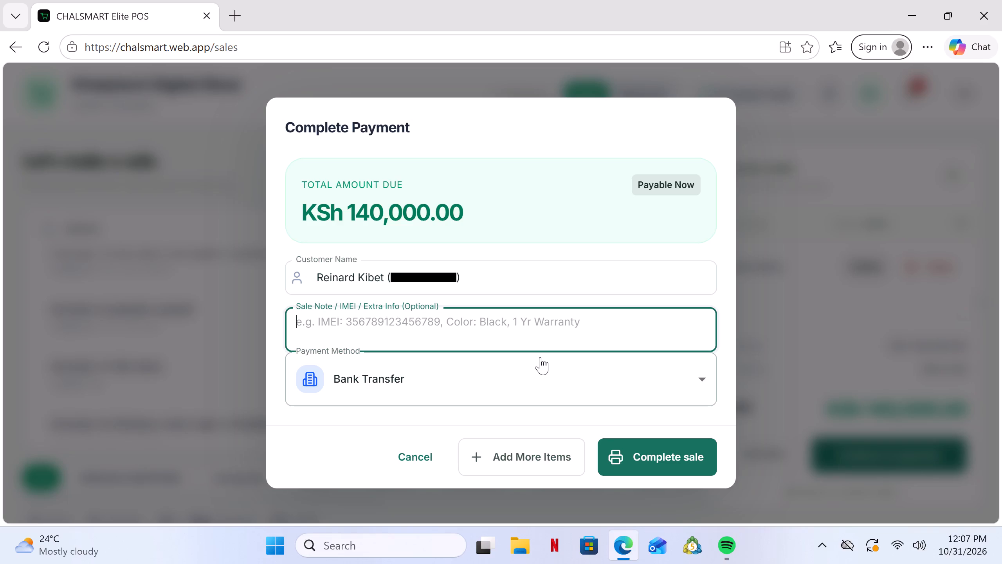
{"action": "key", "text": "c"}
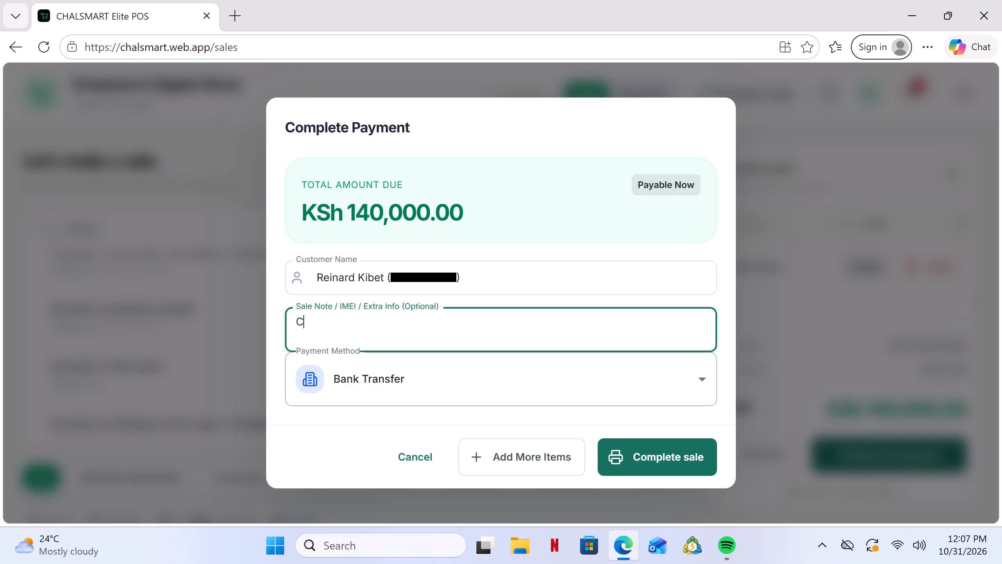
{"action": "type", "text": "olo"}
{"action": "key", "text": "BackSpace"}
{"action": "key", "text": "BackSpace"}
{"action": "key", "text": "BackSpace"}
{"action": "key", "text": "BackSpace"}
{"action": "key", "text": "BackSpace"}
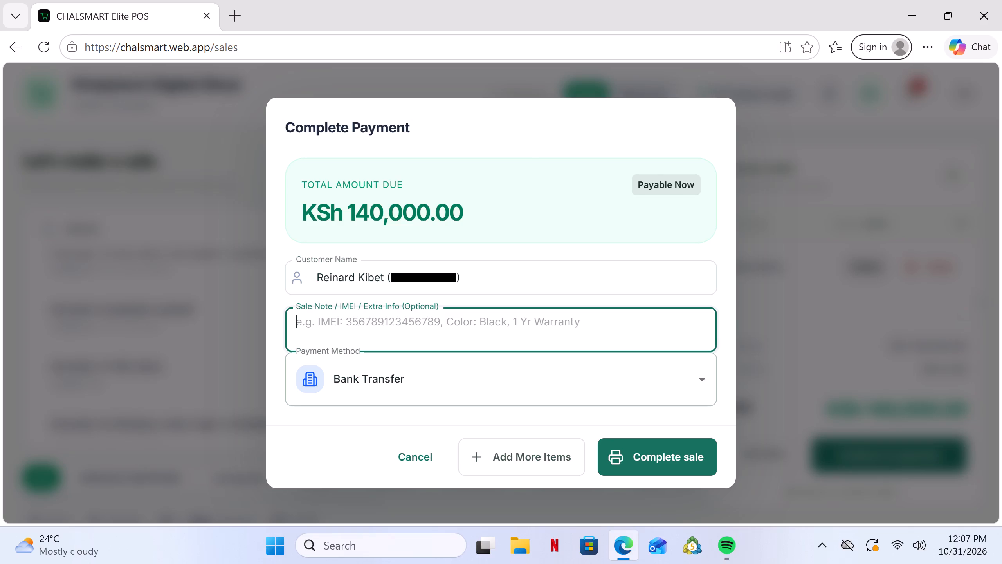
Start the sale note with the label "Color: ".
{"action": "type", "text": "oloe"}
{"action": "key", "text": "BackSpace"}
{"action": "type", "text": "r"}
{"action": "key", "text": "space"}
{"action": "key", "text": "BackSpace"}
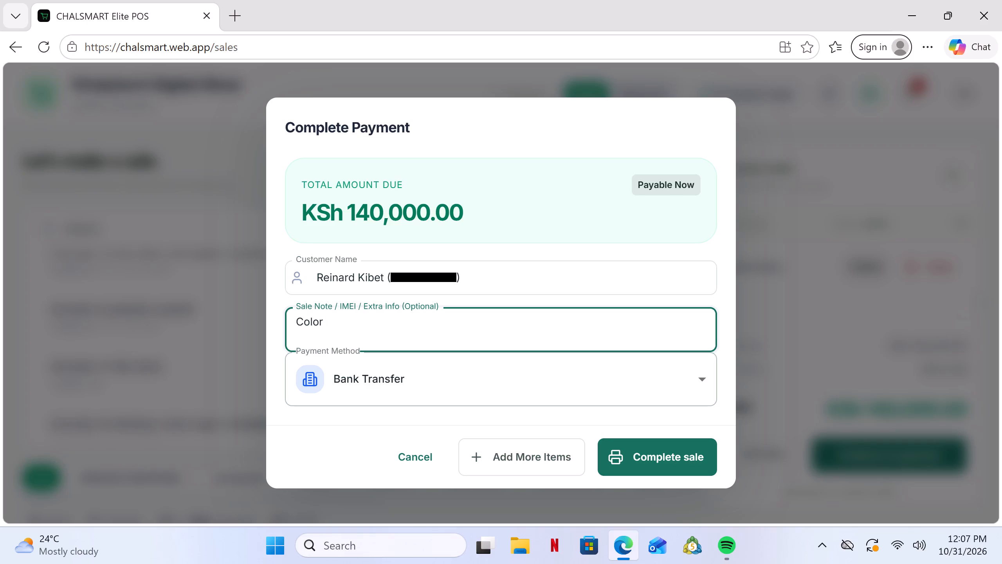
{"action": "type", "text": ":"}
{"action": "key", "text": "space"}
Finish the sale note so it reads "Color: Orange , 256G".
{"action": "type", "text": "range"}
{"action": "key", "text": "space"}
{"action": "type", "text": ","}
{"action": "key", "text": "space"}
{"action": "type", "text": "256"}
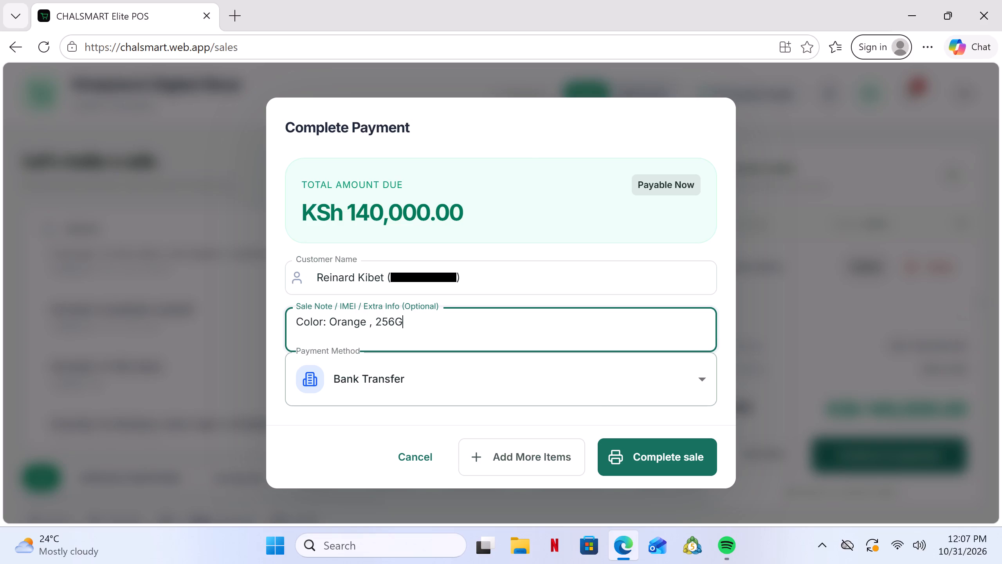
Complete the IPHONE 17 PRO MAX sale and open its receipt for printing.
{"action": "left_click", "coordinate": [649, 456]}
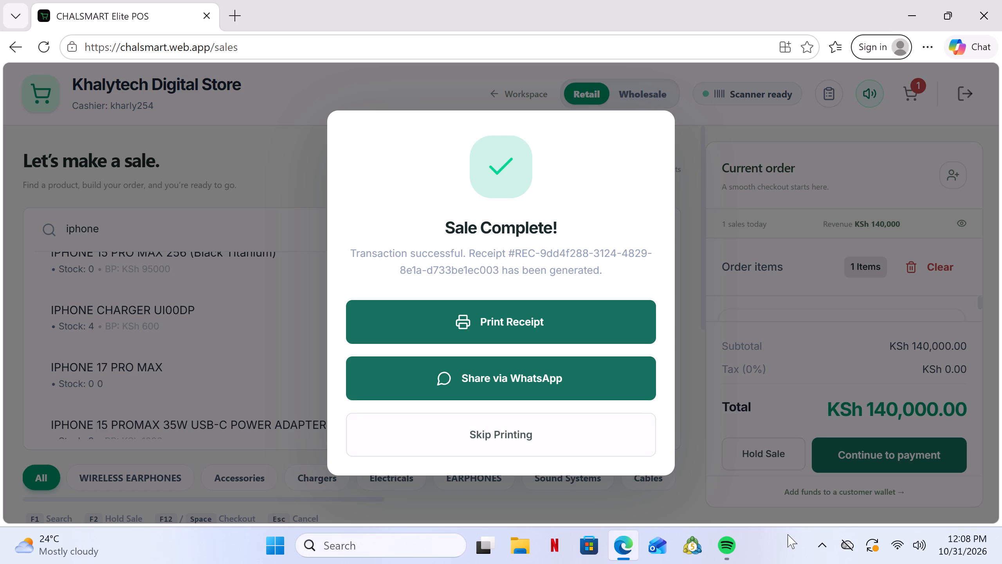
{"action": "left_click", "coordinate": [539, 324]}
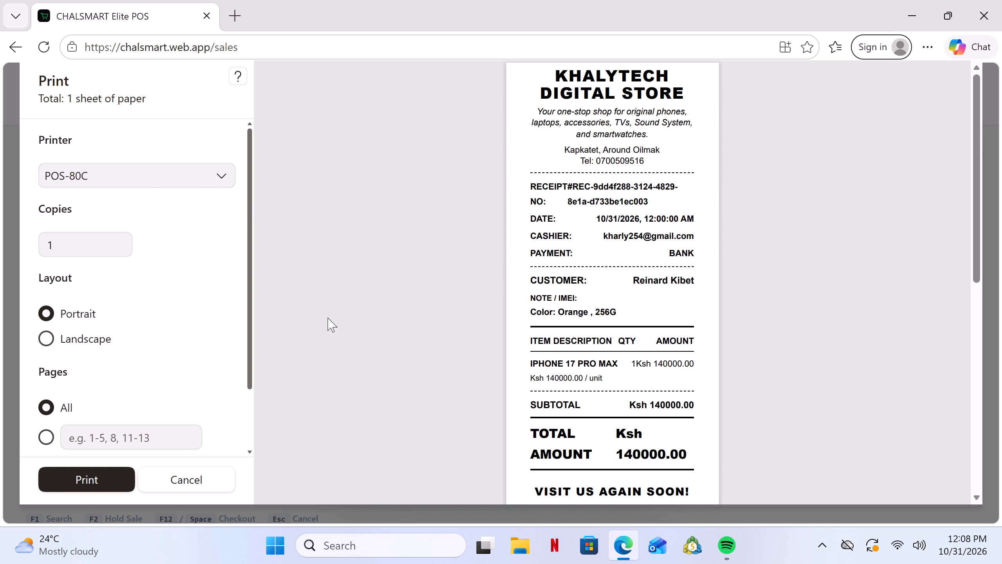
Print the sale receipt on the POS-80C printer.
{"action": "left_click", "coordinate": [112, 484]}
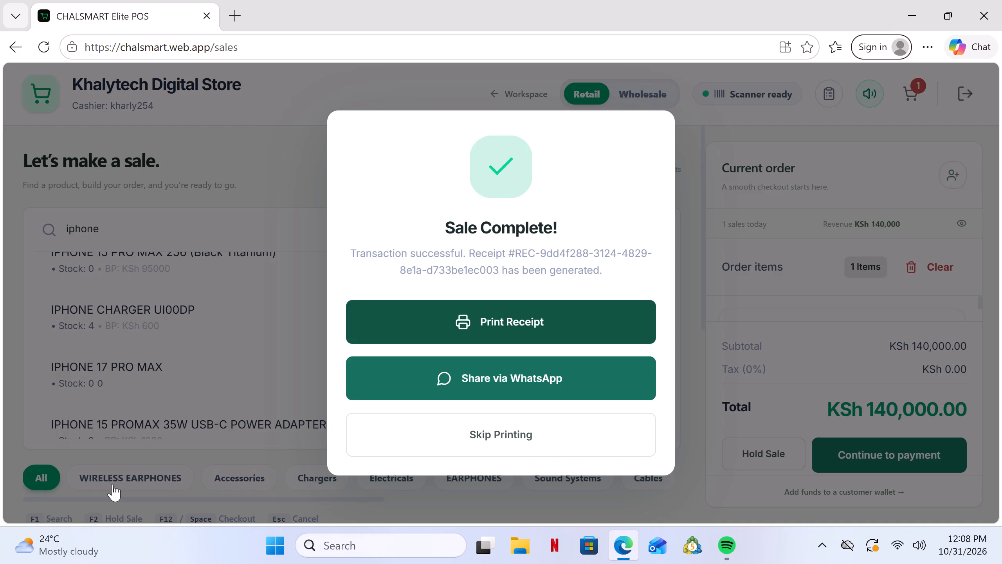
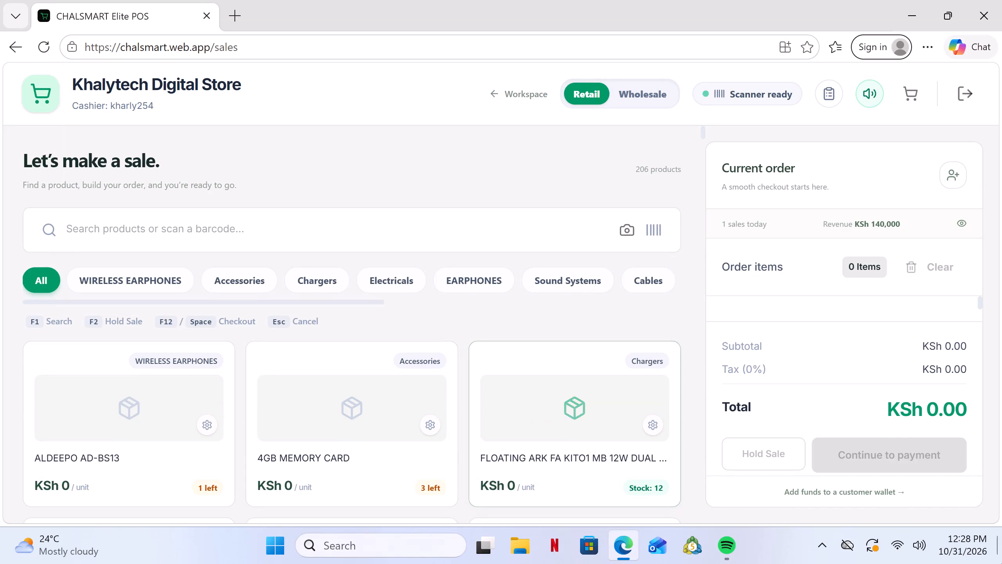
Turn on the Windows mobile hotspot.
{"action": "left_click", "coordinate": [901, 547]}
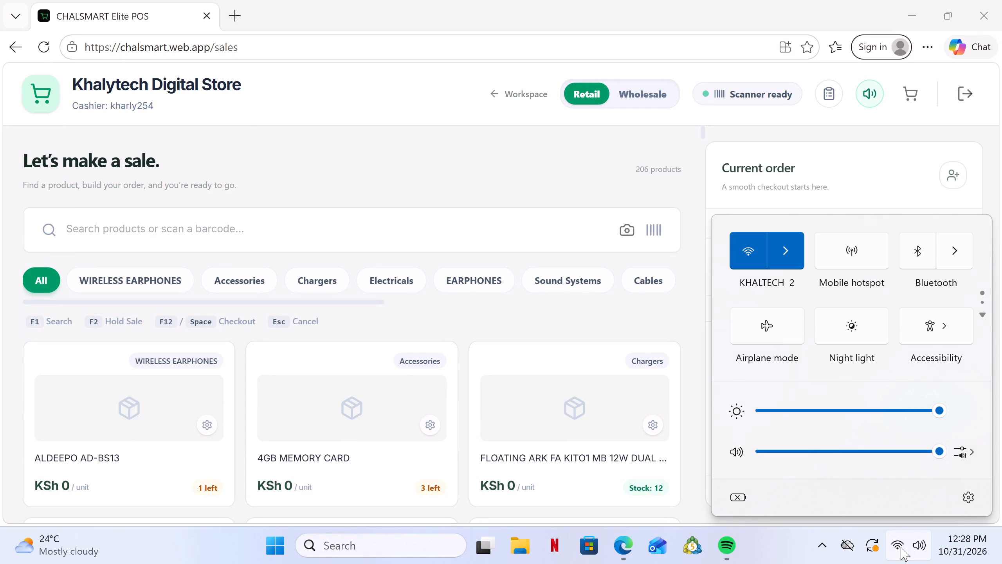
{"action": "left_click", "coordinate": [861, 262]}
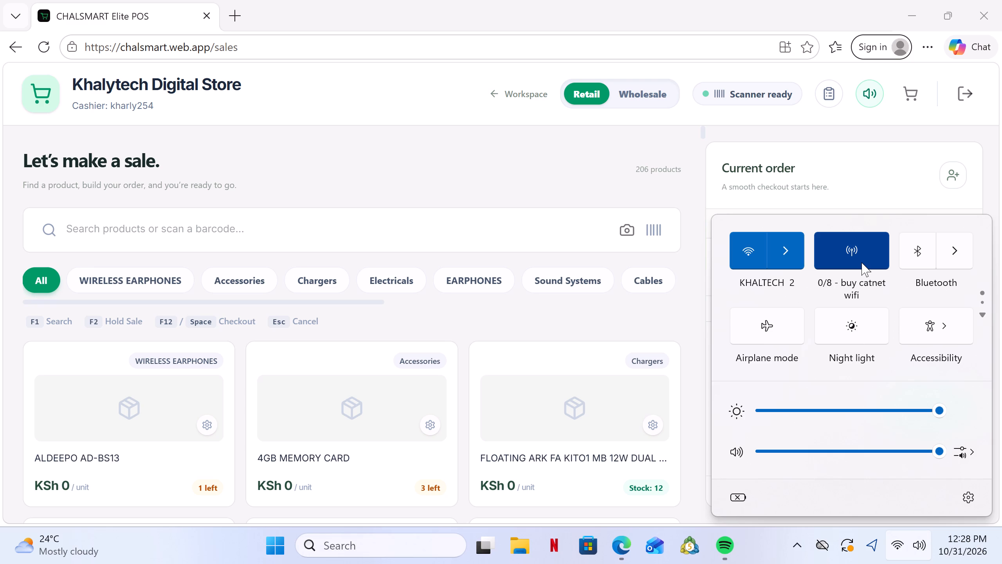